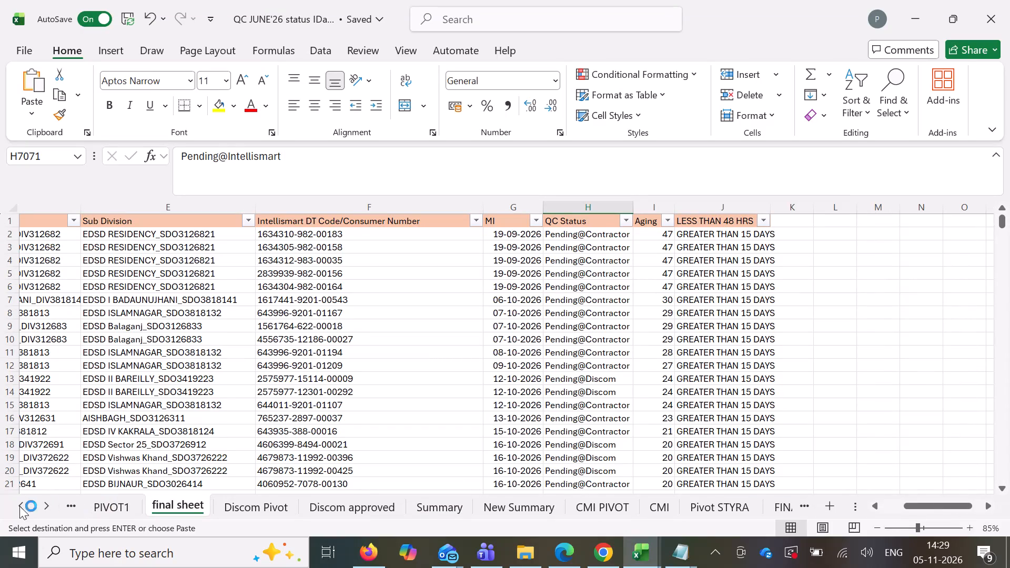
On the PIVOT1 sheet, replace the LESS THAN 48 HRS column field of the pivot table with QC Status.
{"action": "left_click", "coordinate": [96, 499]}
{"action": "scroll", "coordinate": [305, 318], "scroll_direction": "up", "scroll_amount": 8}
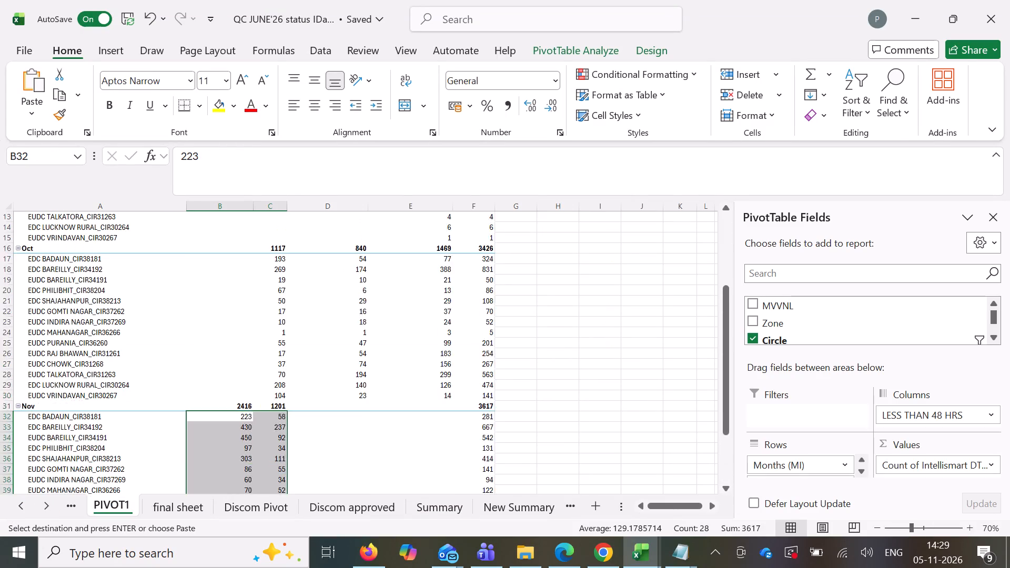
{"action": "scroll", "coordinate": [307, 316], "scroll_direction": "up", "scroll_amount": 2}
{"action": "left_click_drag", "start_coordinate": [898, 411], "coordinate": [817, 342]}
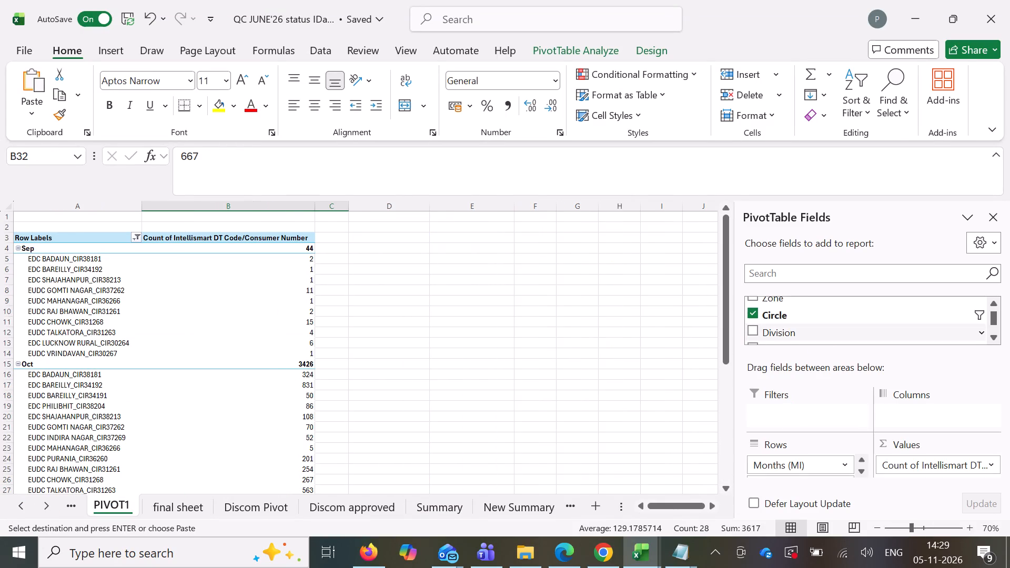
{"action": "scroll", "coordinate": [813, 324], "scroll_direction": "down", "scroll_amount": 2}
{"action": "left_click_drag", "start_coordinate": [773, 321], "coordinate": [931, 418]}
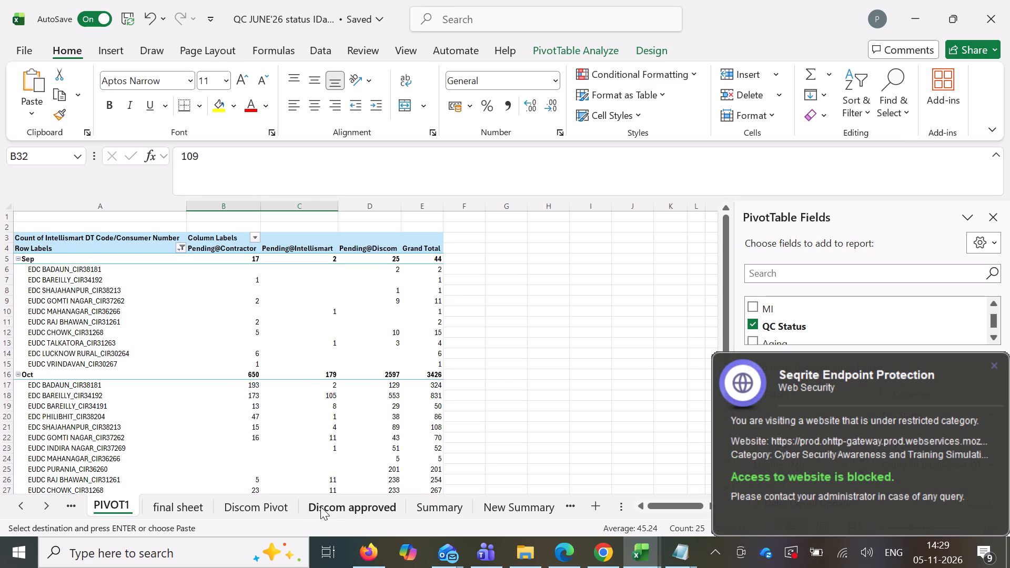
On the final sheet, filter the Zone column to show only LKO CENTRAL_ZNE31.
{"action": "left_click", "coordinate": [275, 501]}
{"action": "left_click", "coordinate": [387, 506]}
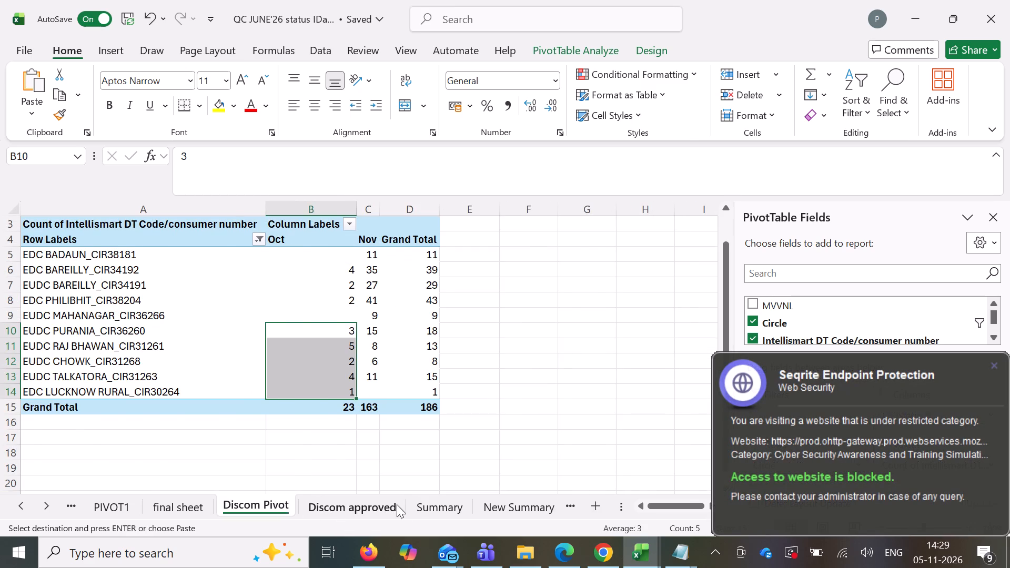
{"action": "left_click", "coordinate": [445, 505]}
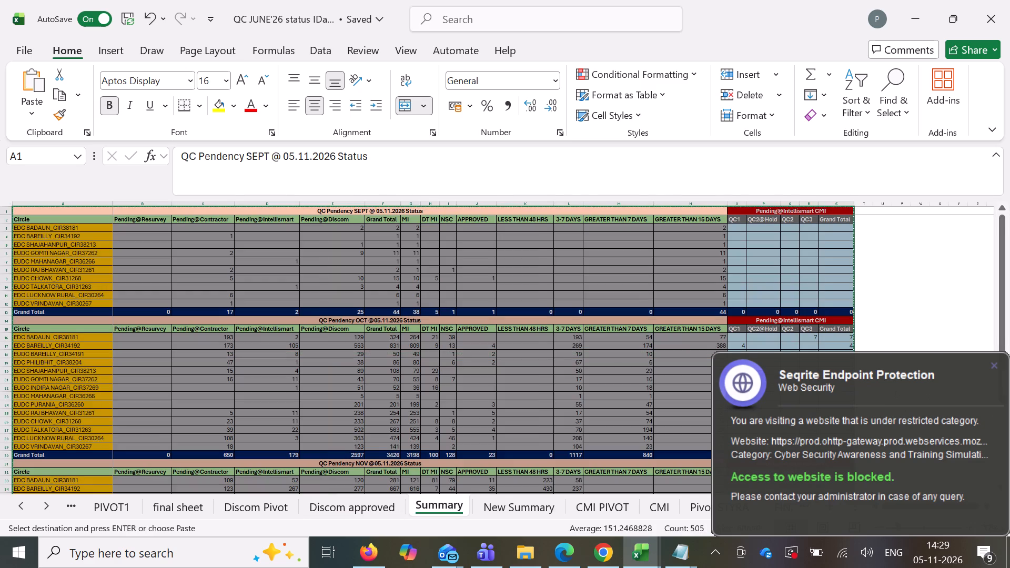
{"action": "left_click", "coordinate": [171, 510]}
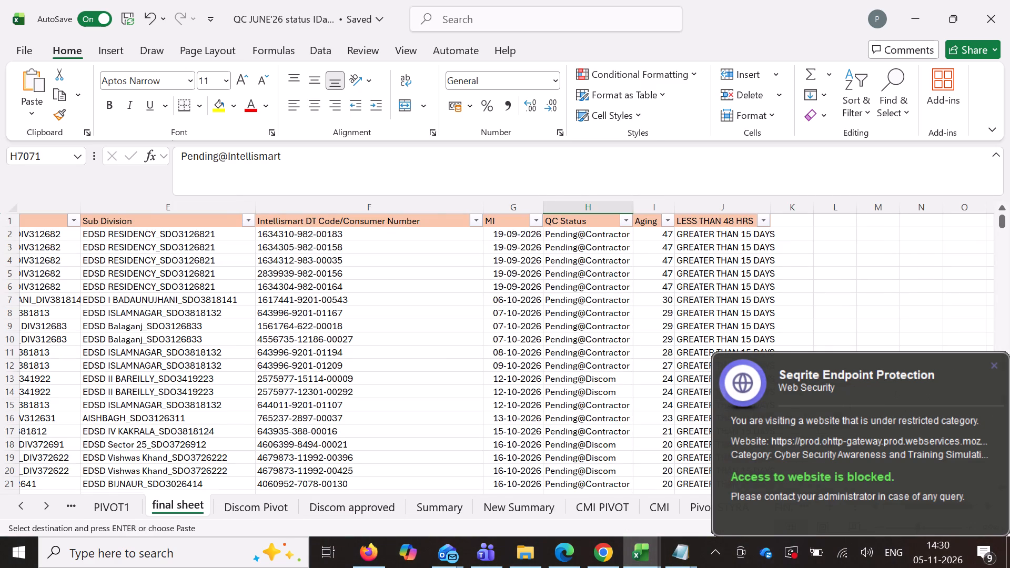
{"action": "scroll", "coordinate": [554, 235], "scroll_direction": "right", "scroll_amount": 4}
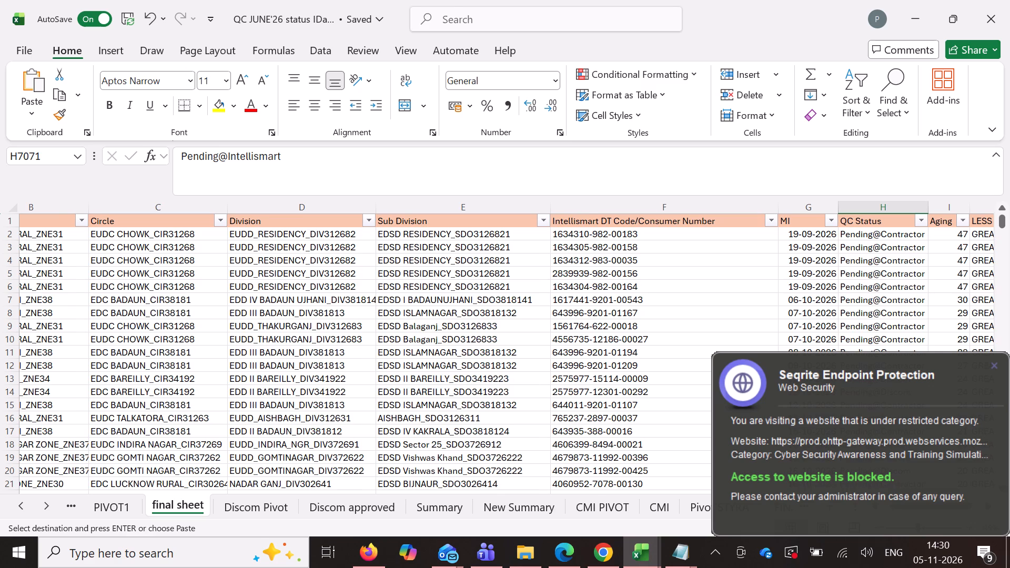
{"action": "left_click", "coordinate": [218, 220]}
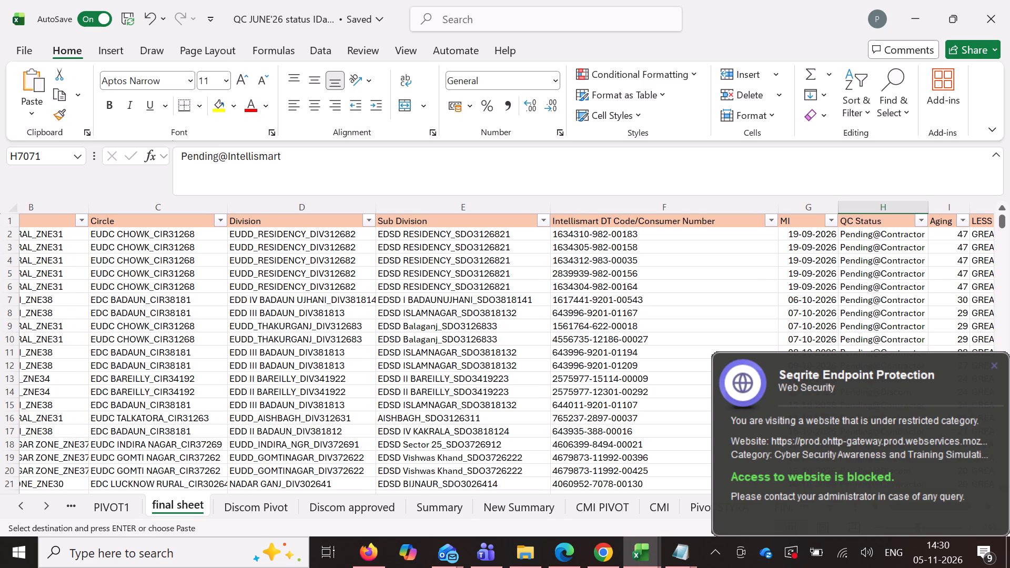
{"action": "left_click", "coordinate": [83, 219]}
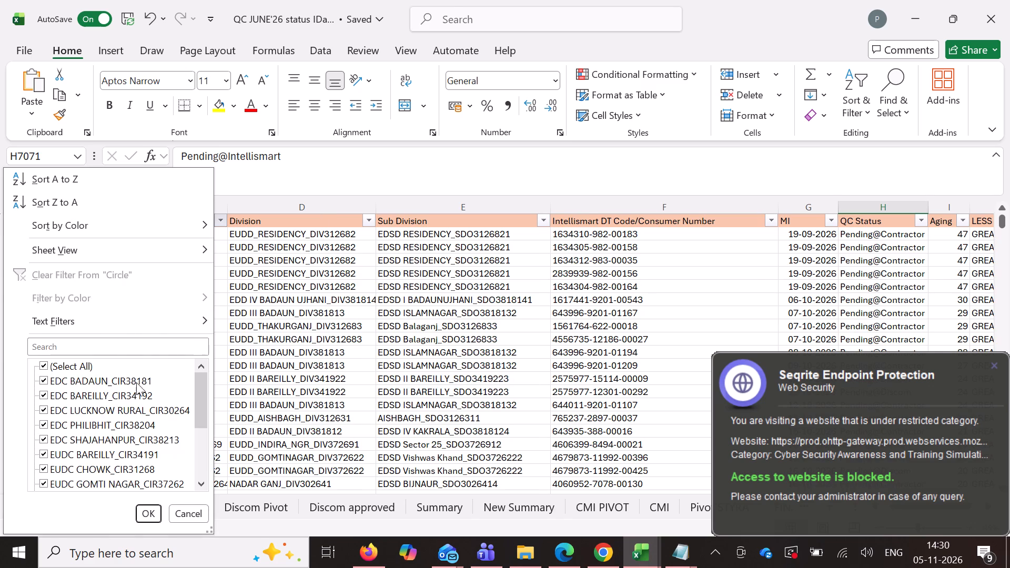
{"action": "left_click", "coordinate": [323, 348]}
{"action": "left_click", "coordinate": [83, 216]}
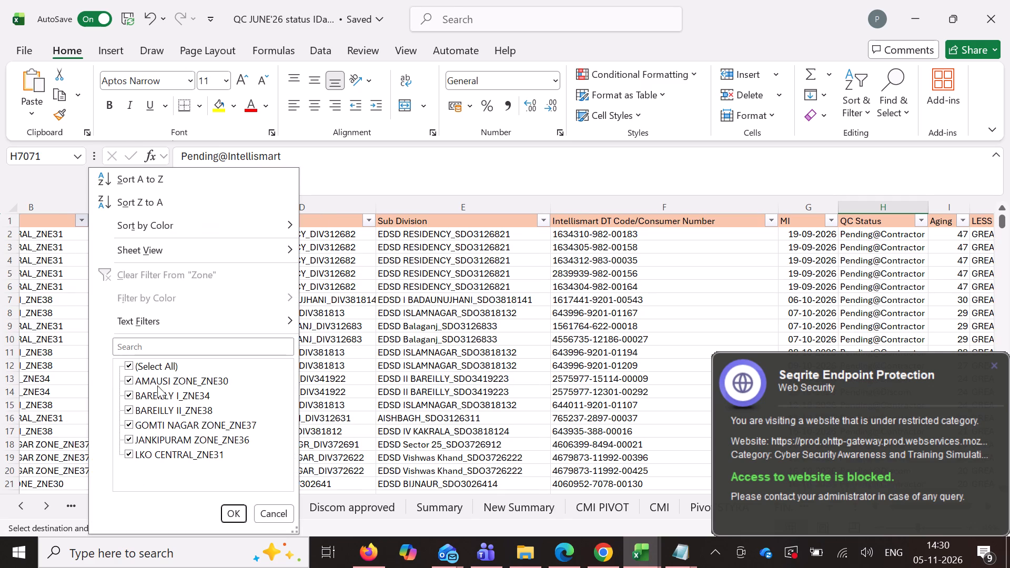
{"action": "left_click", "coordinate": [129, 364]}
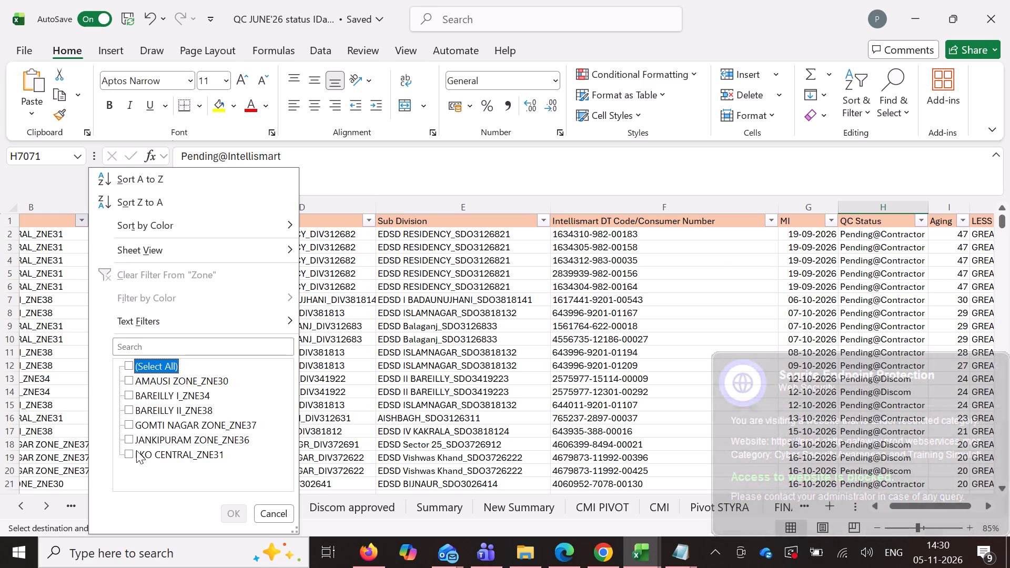
{"action": "left_click", "coordinate": [136, 451]}
{"action": "left_click", "coordinate": [244, 514]}
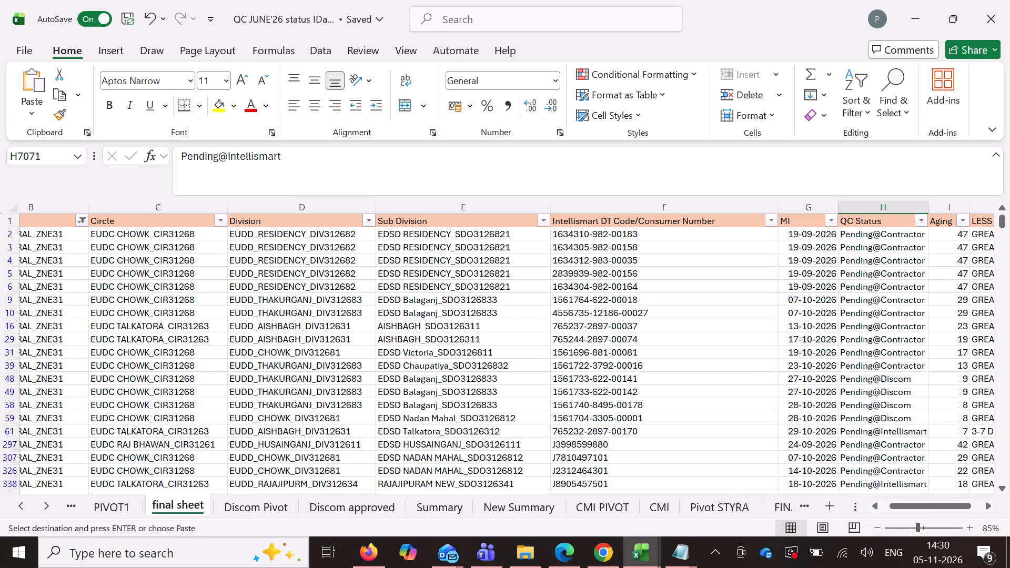
Filter the MI date column to show only September 2026 entries.
{"action": "scroll", "coordinate": [481, 323], "scroll_direction": "left", "scroll_amount": 4}
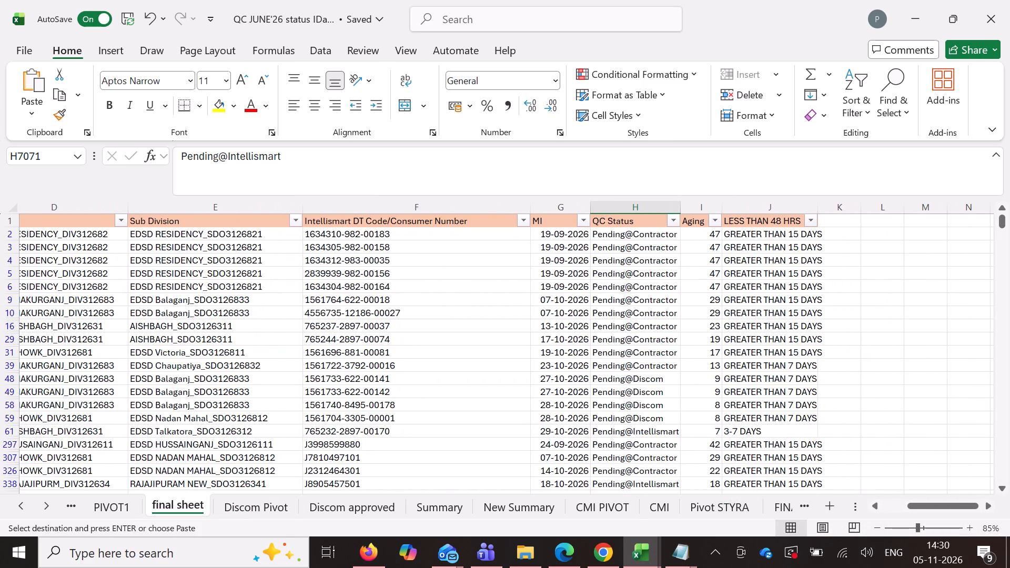
{"action": "left_click", "coordinate": [587, 214]}
{"action": "left_click", "coordinate": [408, 362]}
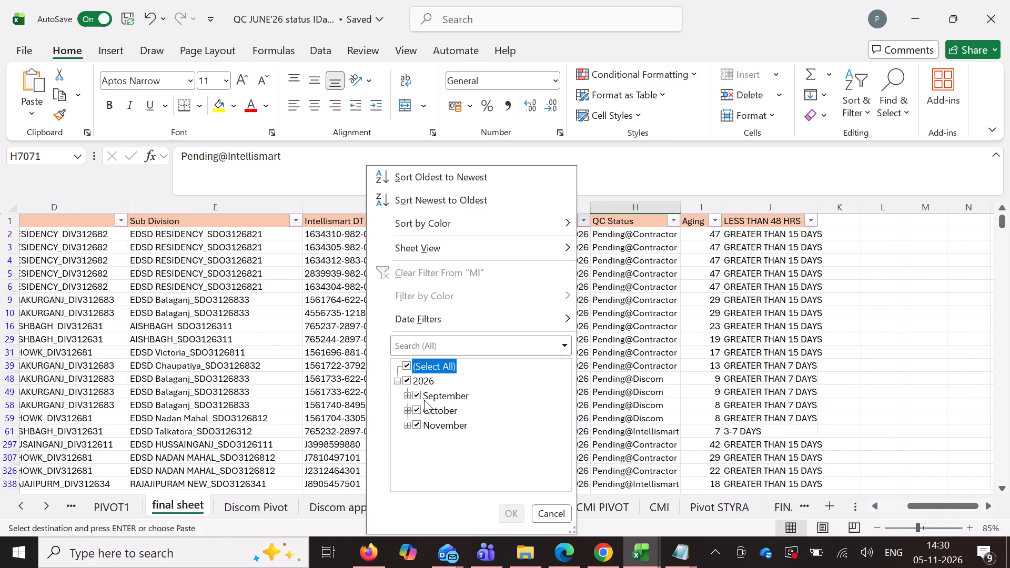
{"action": "left_click", "coordinate": [423, 400]}
{"action": "left_click", "coordinate": [509, 510]}
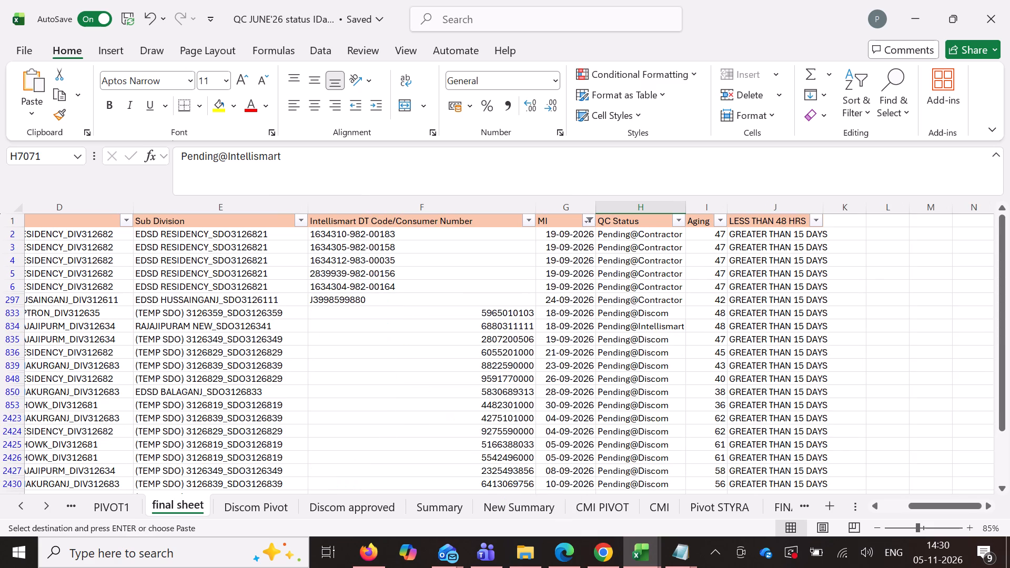
Filter the QC Status column to show only Pending@Contractor.
{"action": "left_click", "coordinate": [685, 222]}
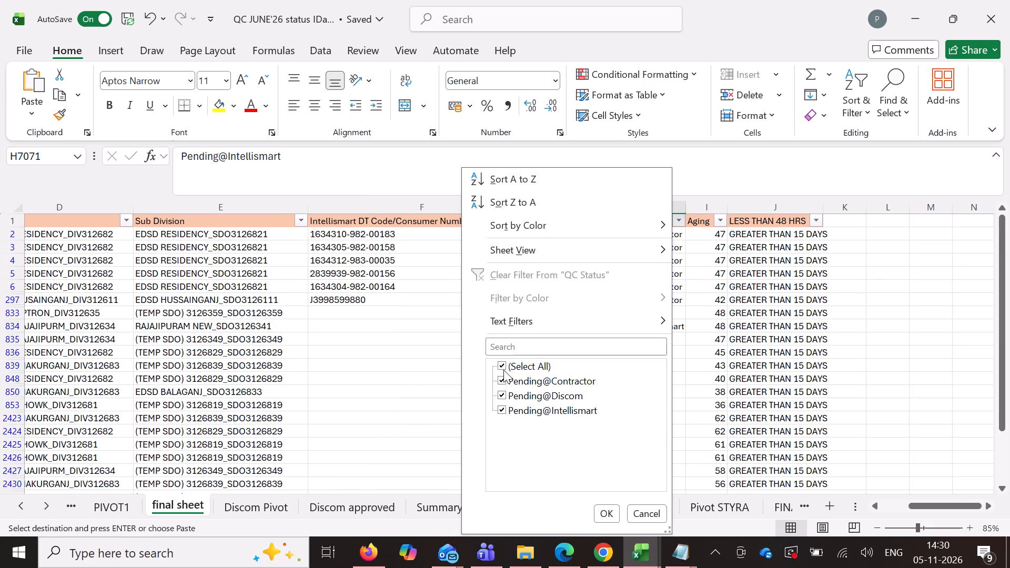
{"action": "left_click", "coordinate": [503, 370]}
{"action": "left_click", "coordinate": [502, 381]}
{"action": "left_click", "coordinate": [615, 506]}
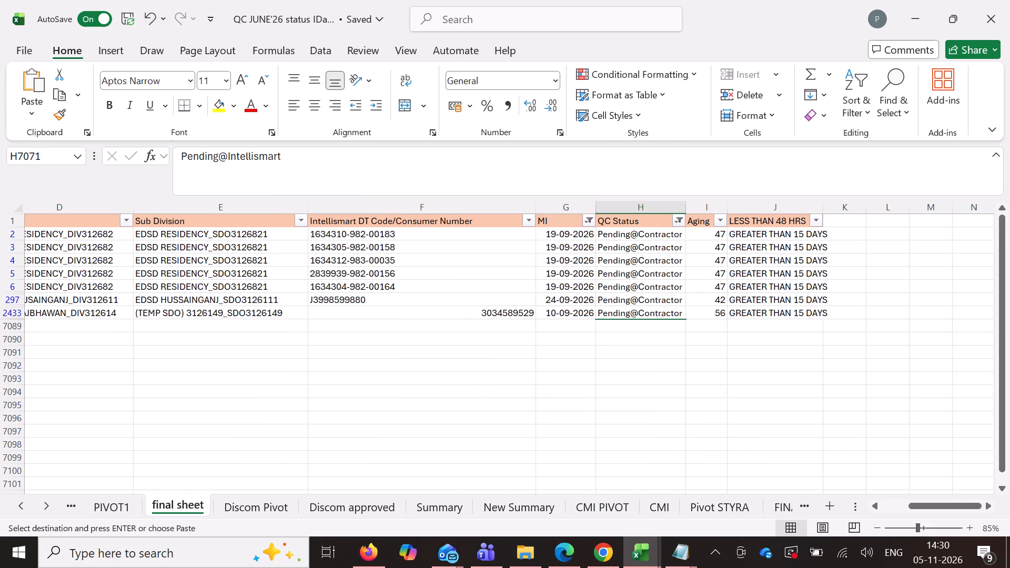
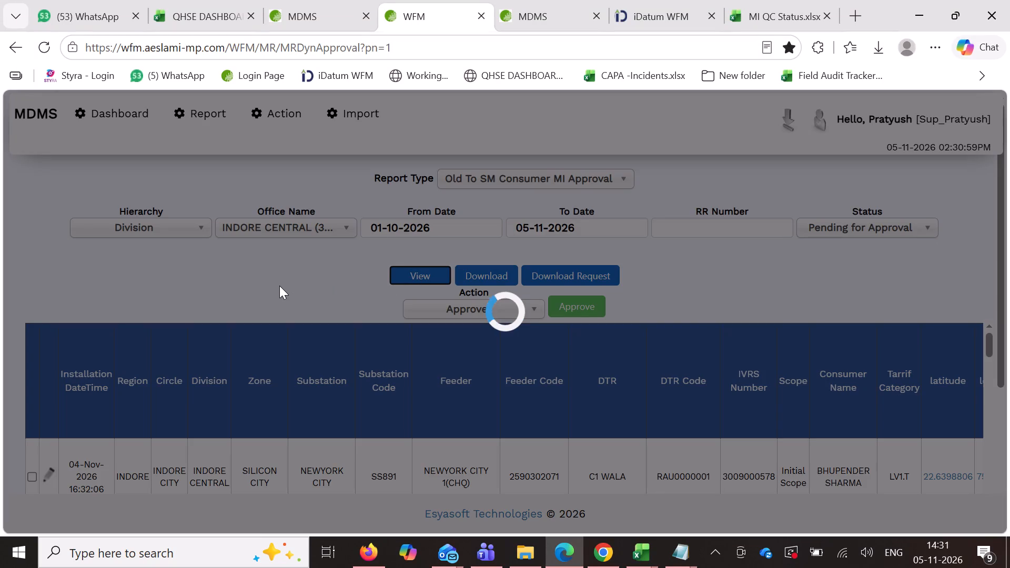
Examine the list of Indore Central consumer MI records pending for approval.
{"action": "scroll", "coordinate": [269, 321], "scroll_direction": "down", "scroll_amount": 13}
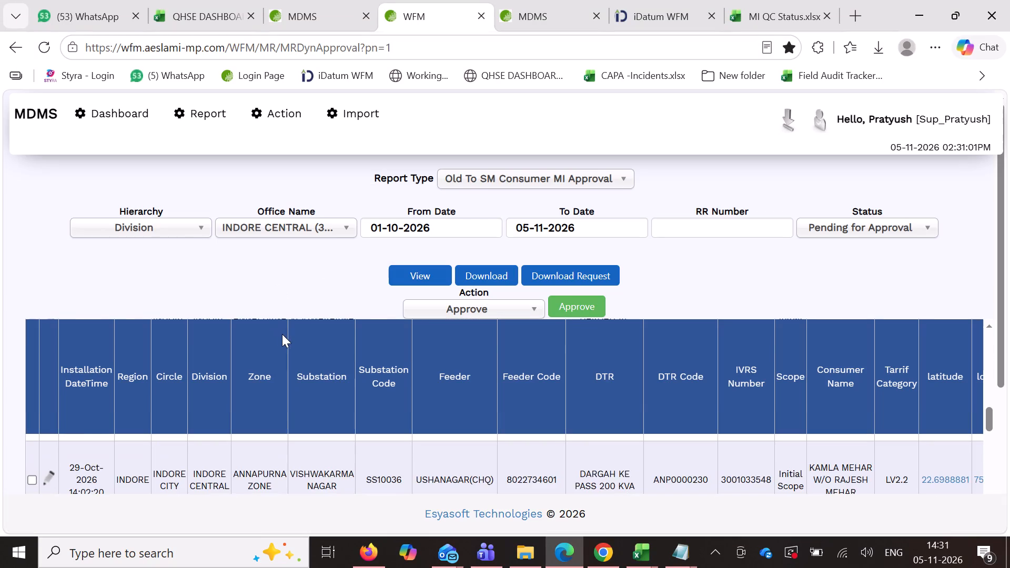
{"action": "scroll", "coordinate": [325, 245], "scroll_direction": "down", "scroll_amount": 14}
{"action": "scroll", "coordinate": [312, 279], "scroll_direction": "down", "scroll_amount": 20}
{"action": "scroll", "coordinate": [312, 279], "scroll_direction": "down", "scroll_amount": 7}
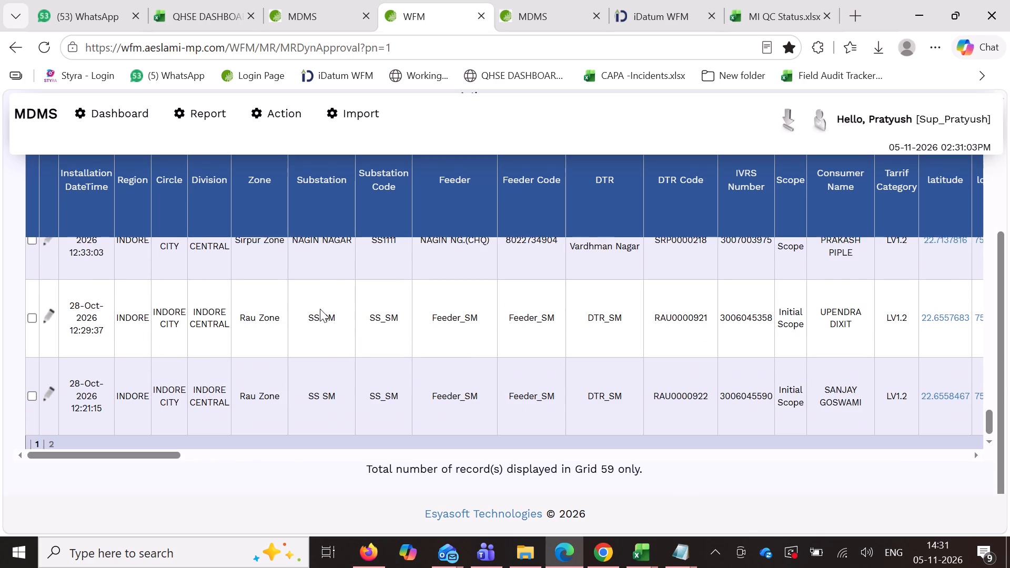
{"action": "scroll", "coordinate": [320, 308], "scroll_direction": "down", "scroll_amount": 12}
{"action": "scroll", "coordinate": [327, 285], "scroll_direction": "up", "scroll_amount": 19}
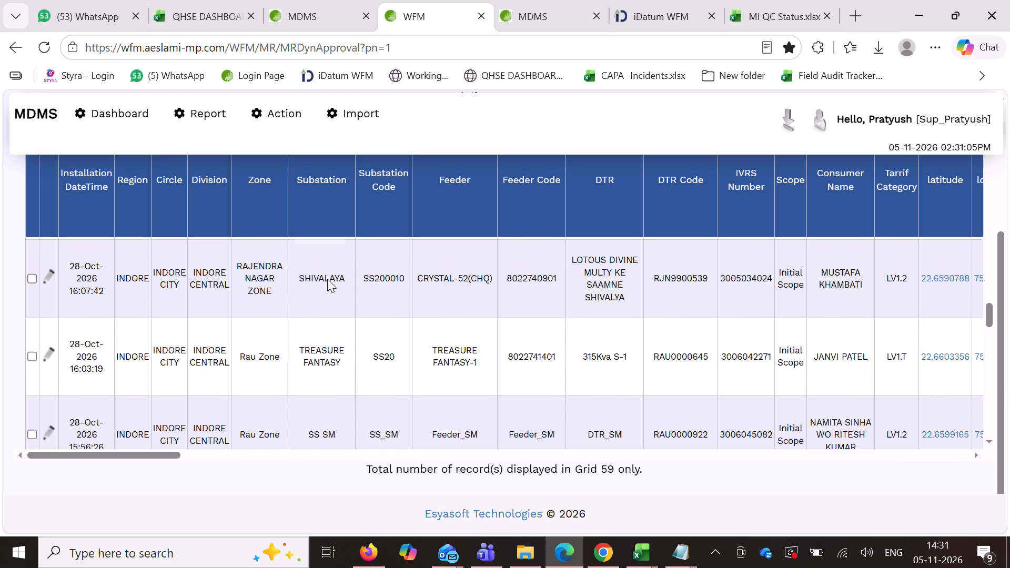
{"action": "scroll", "coordinate": [327, 279], "scroll_direction": "up", "scroll_amount": 20}
{"action": "scroll", "coordinate": [327, 279], "scroll_direction": "up", "scroll_amount": 14}
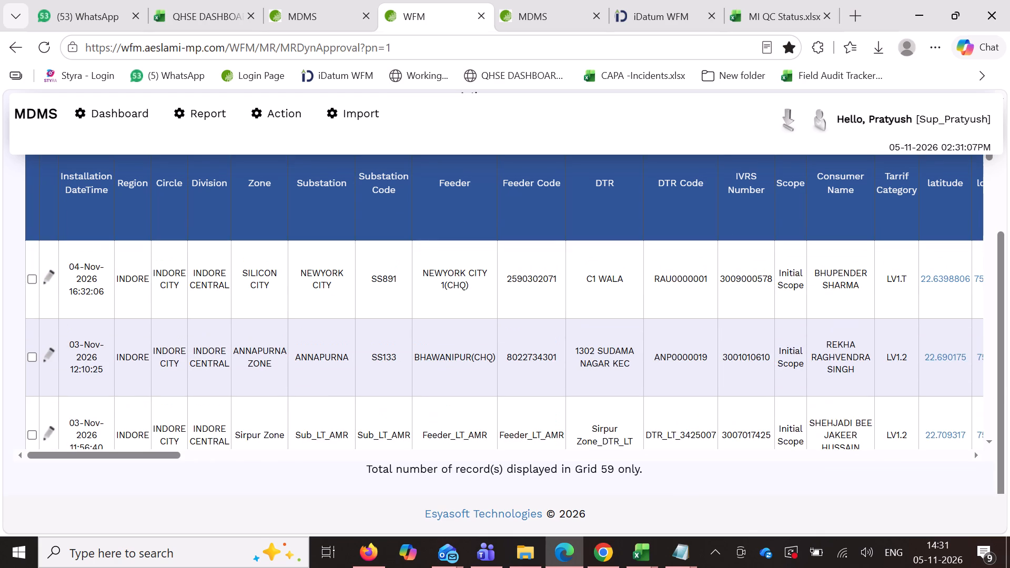
Open the 04-Nov-2026 Silicon City record and check its old meter final and new meter initial kWh reading photos.
{"action": "left_click", "coordinate": [50, 283]}
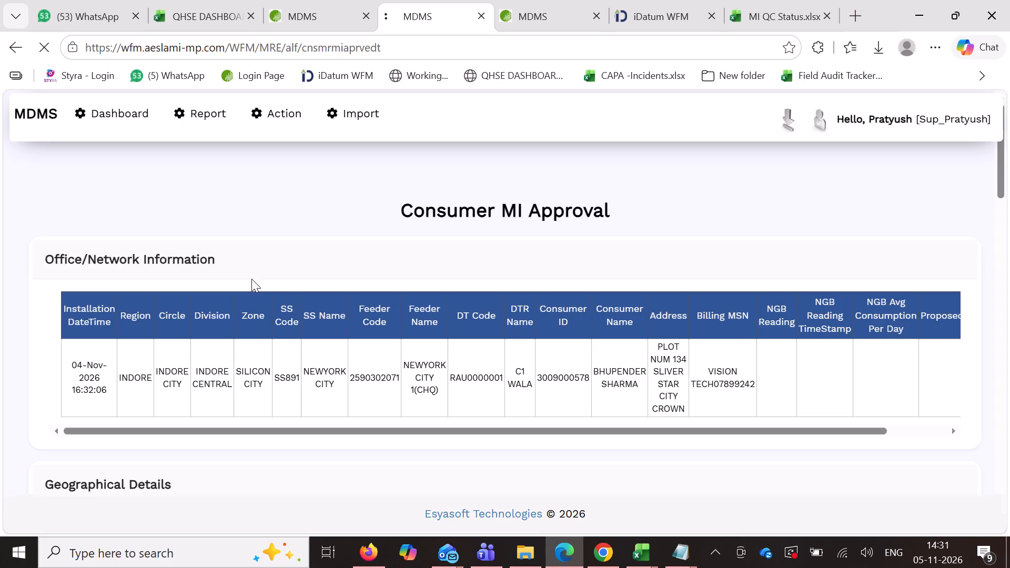
{"action": "scroll", "coordinate": [255, 384], "scroll_direction": "down", "scroll_amount": 6}
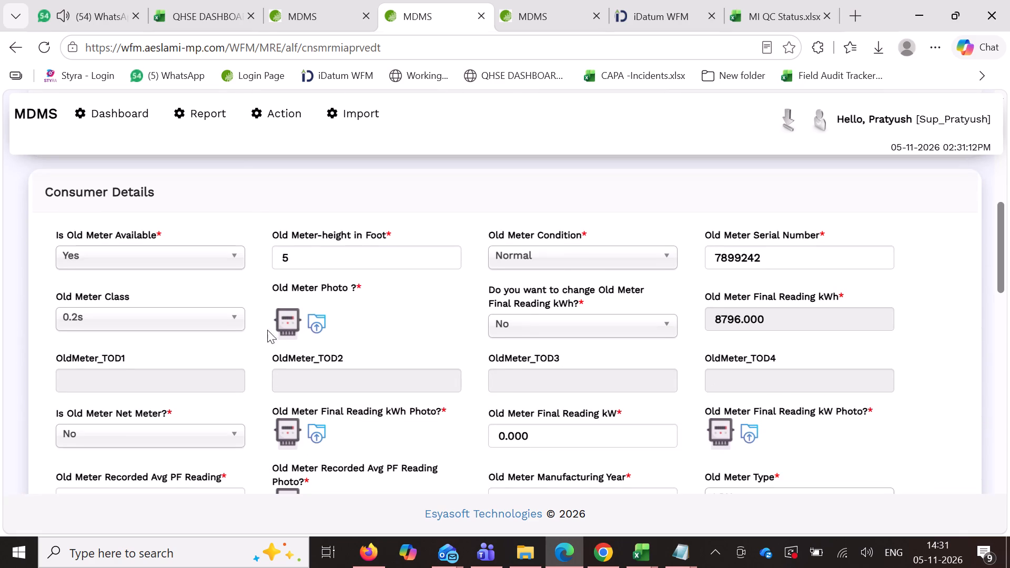
{"action": "left_click", "coordinate": [289, 423]}
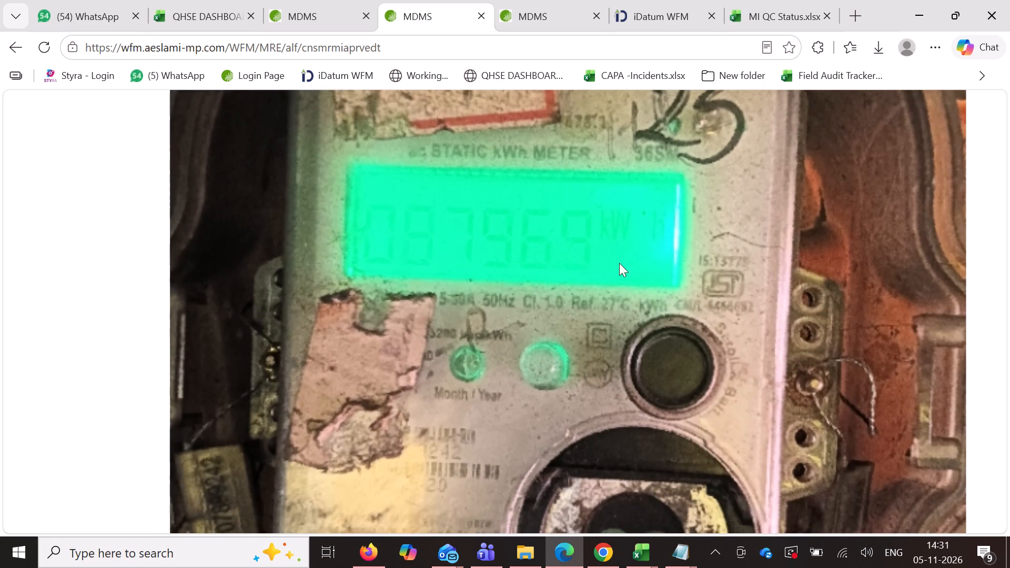
{"action": "scroll", "coordinate": [767, 167], "scroll_direction": "down", "scroll_amount": 1}
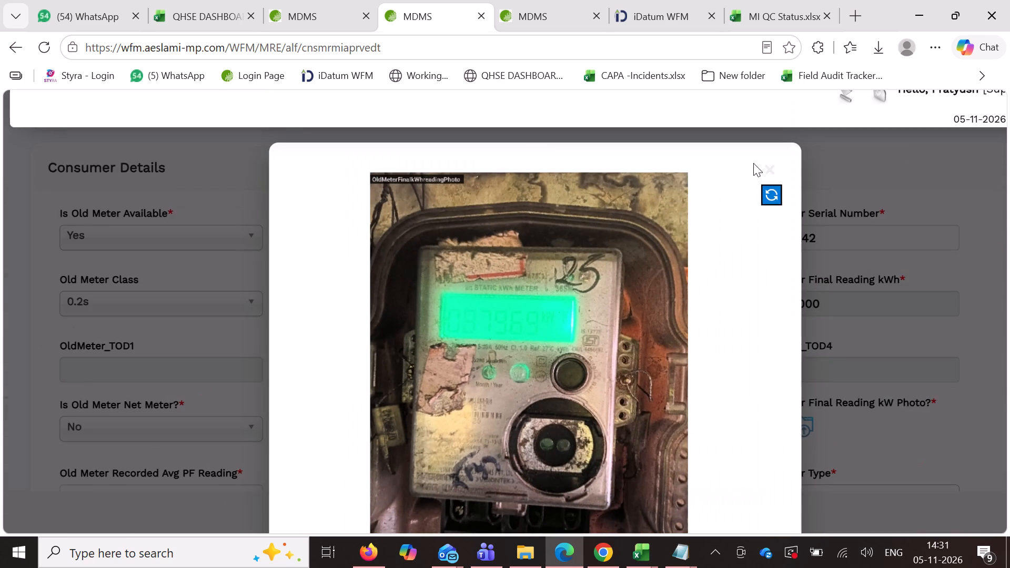
{"action": "left_click", "coordinate": [769, 167]}
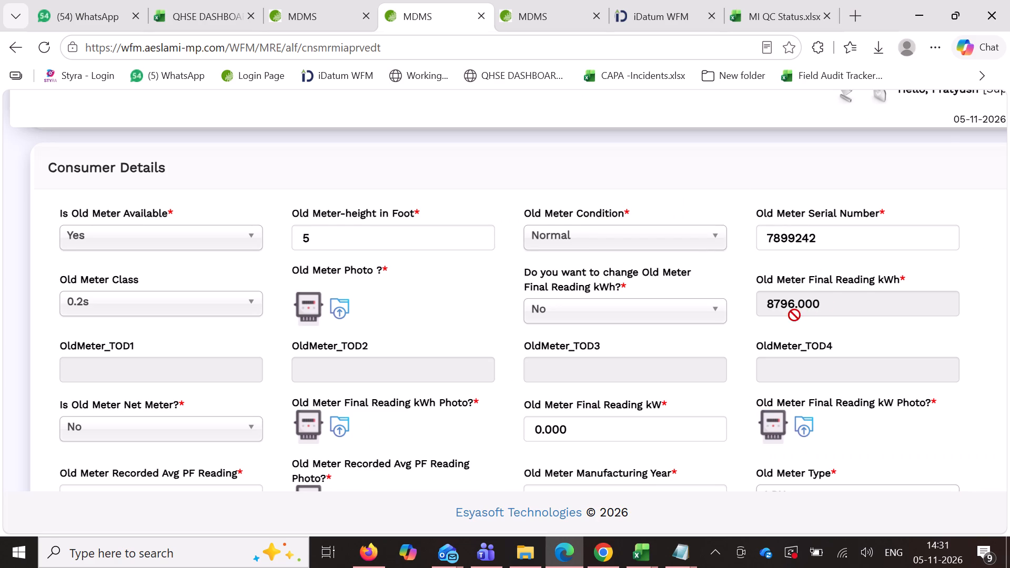
{"action": "scroll", "coordinate": [644, 356], "scroll_direction": "down", "scroll_amount": 3}
{"action": "scroll", "coordinate": [566, 318], "scroll_direction": "down", "scroll_amount": 5}
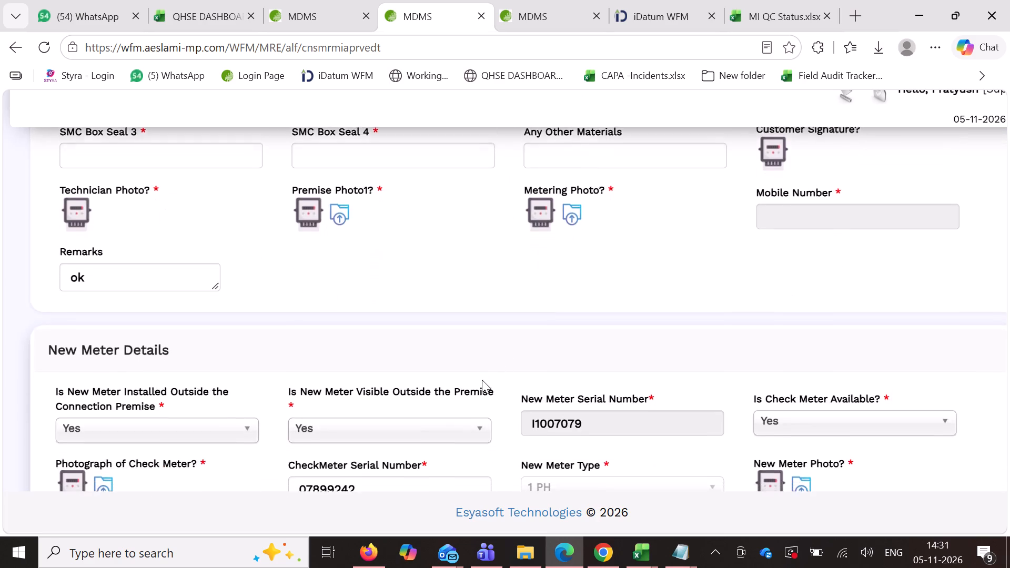
{"action": "scroll", "coordinate": [482, 380], "scroll_direction": "down", "scroll_amount": 2}
{"action": "left_click", "coordinate": [316, 458]}
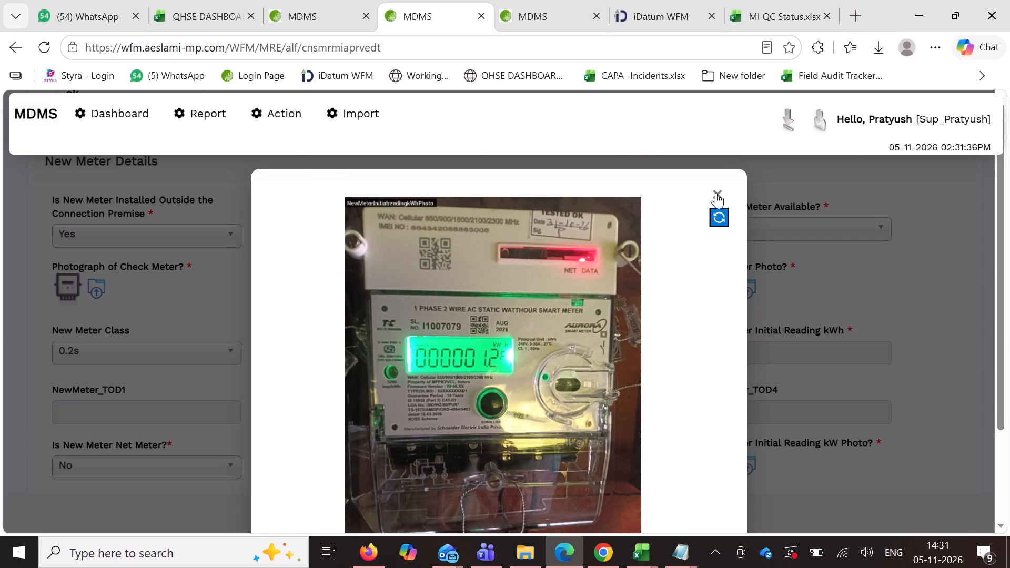
{"action": "left_click", "coordinate": [716, 192]}
Approve the Silicon City consumer MI record with the remark "ok".
{"action": "scroll", "coordinate": [554, 285], "scroll_direction": "down", "scroll_amount": 6}
{"action": "left_click", "coordinate": [516, 379]}
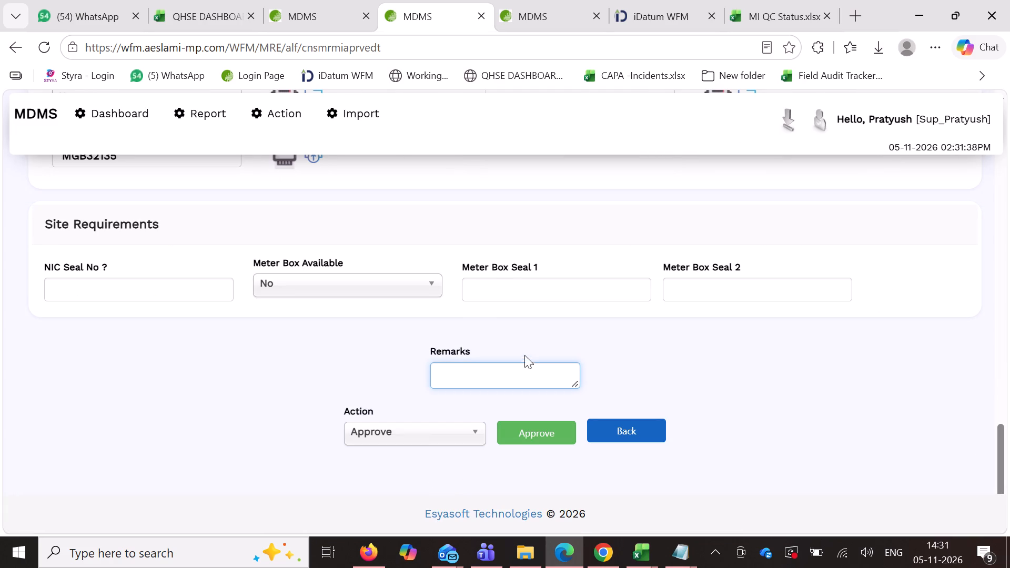
{"action": "type", "text": "ok"}
{"action": "left_click", "coordinate": [568, 442]}
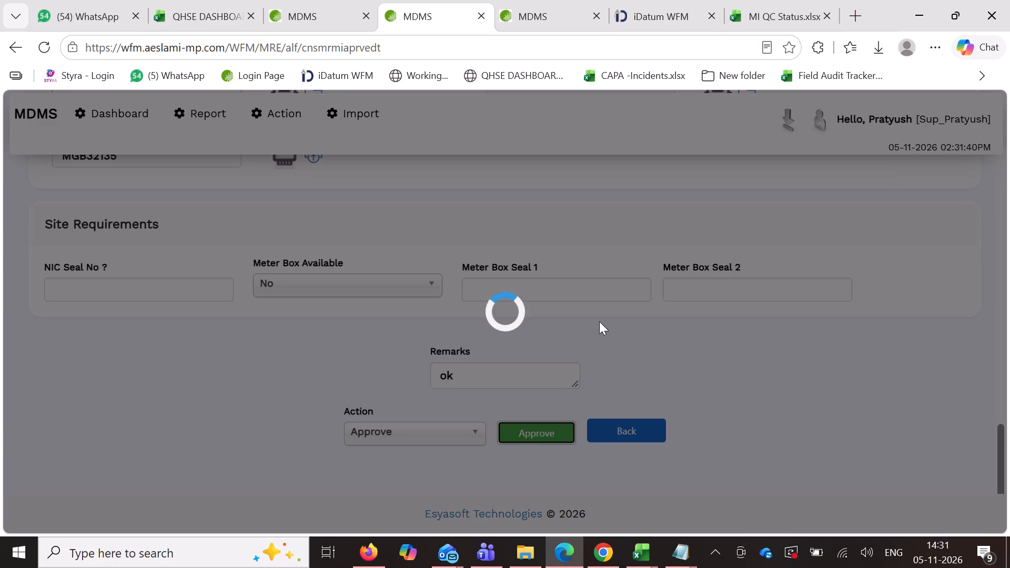
{"action": "left_click", "coordinate": [729, 397]}
{"action": "left_click", "coordinate": [721, 393]}
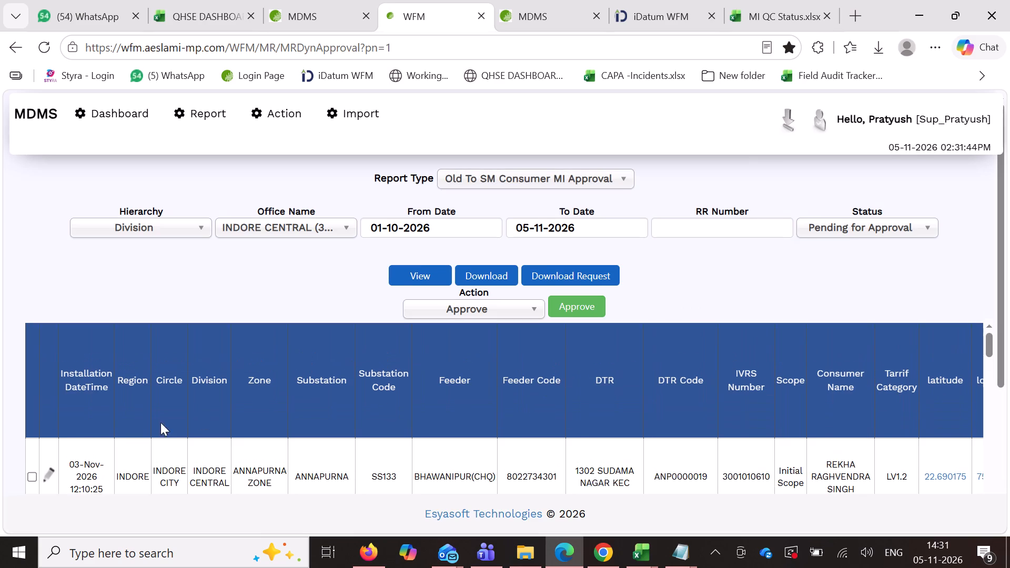
Open the 03-Nov-2026 Annapurna Zone record and check its old meter final kWh photo, rotated upright, and new meter initial kWh photo.
{"action": "left_click", "coordinate": [47, 481]}
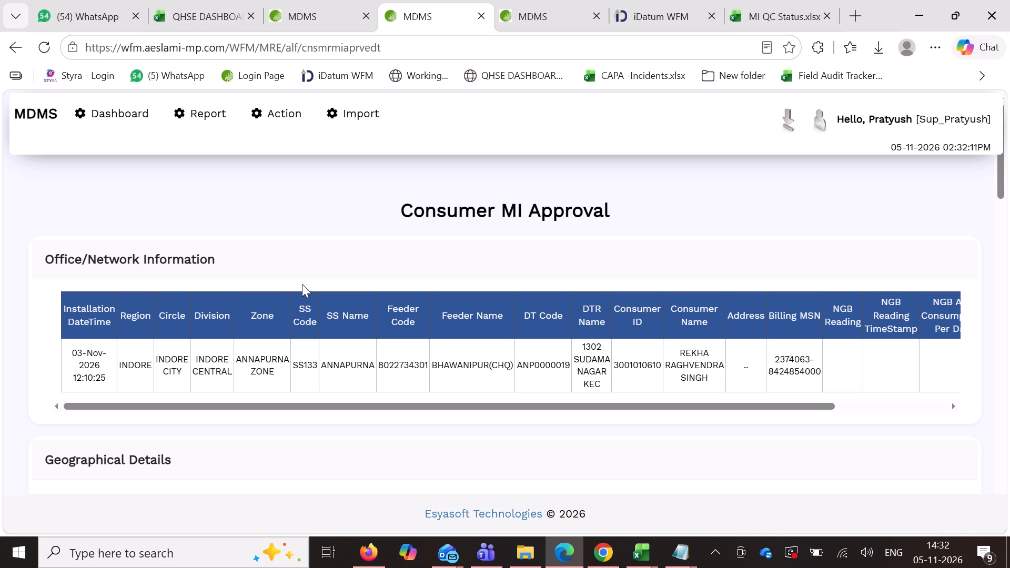
{"action": "scroll", "coordinate": [307, 282], "scroll_direction": "down", "scroll_amount": 5}
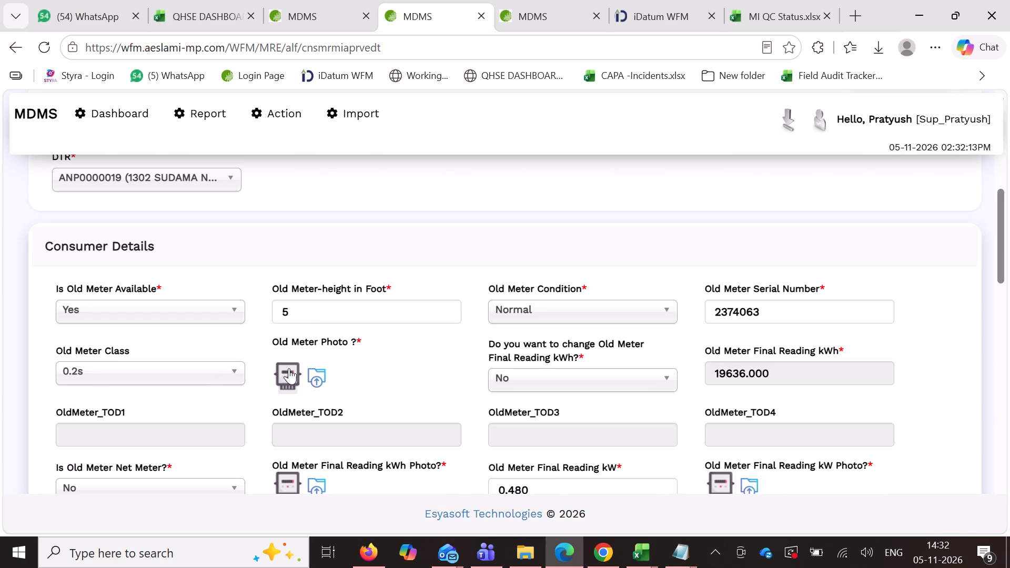
{"action": "scroll", "coordinate": [371, 347], "scroll_direction": "down", "scroll_amount": 1}
{"action": "left_click", "coordinate": [292, 404]}
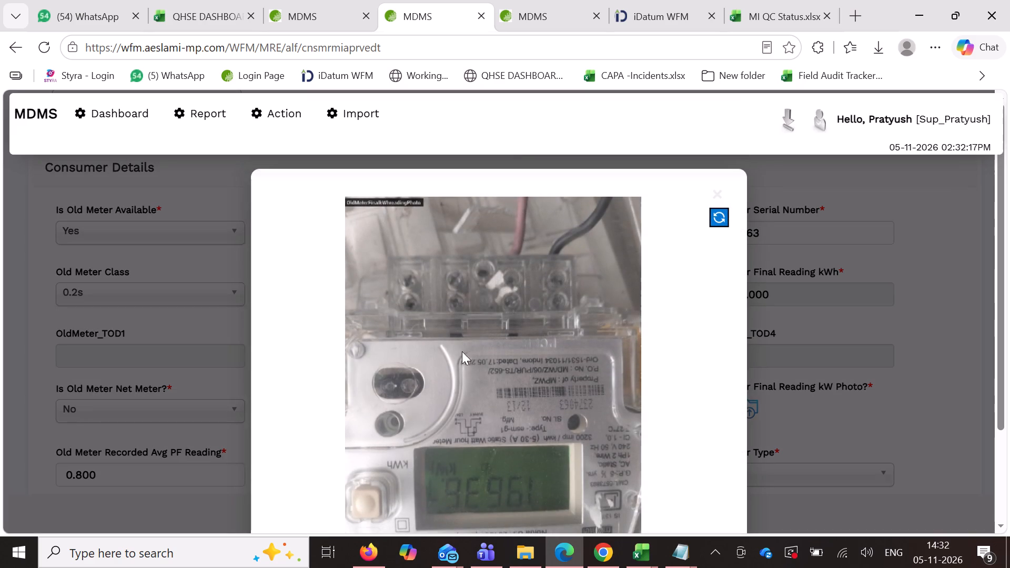
{"action": "left_click", "coordinate": [718, 220]}
{"action": "left_click", "coordinate": [718, 217]}
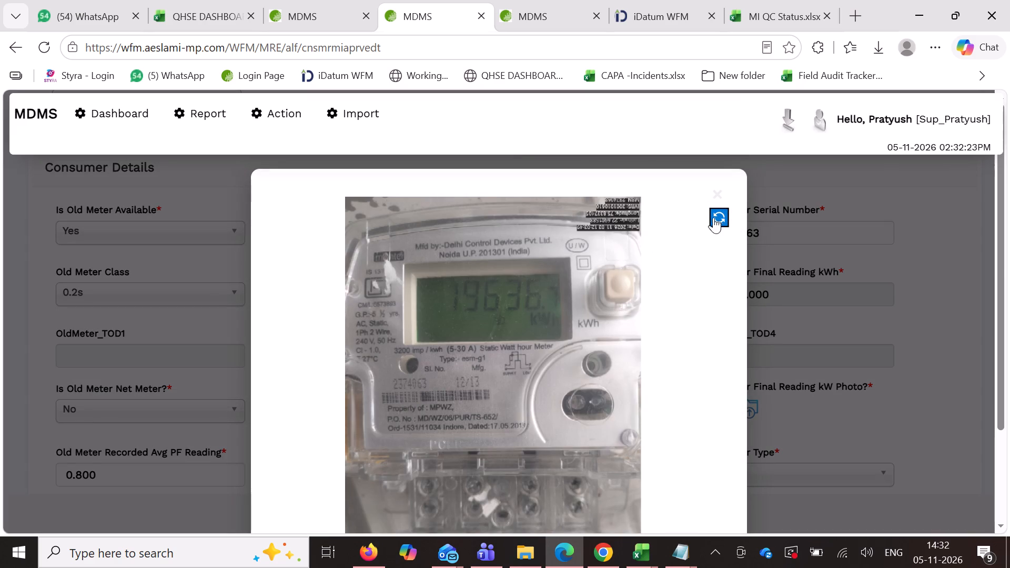
{"action": "left_click", "coordinate": [719, 197]}
{"action": "scroll", "coordinate": [600, 246], "scroll_direction": "down", "scroll_amount": 4}
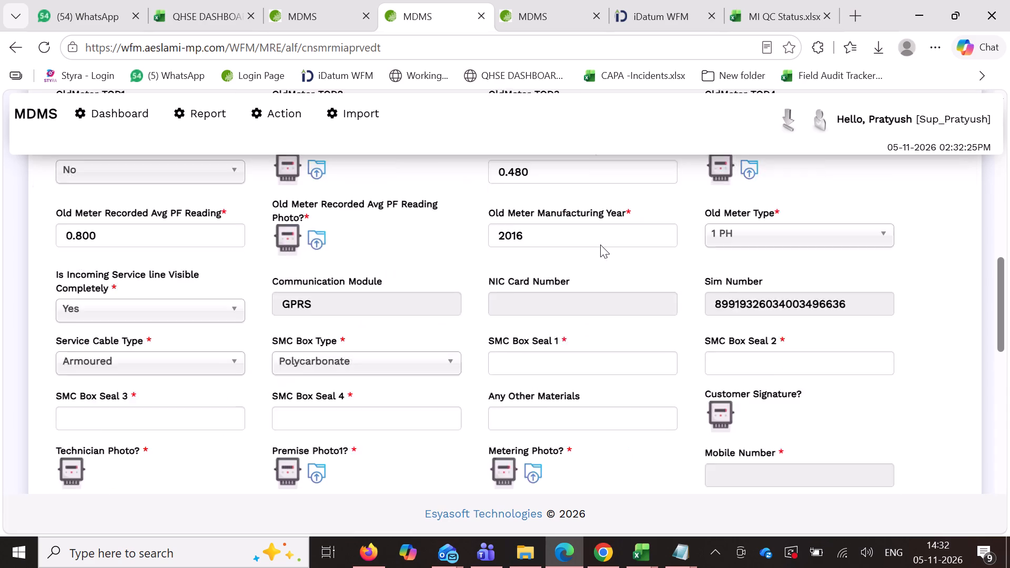
{"action": "scroll", "coordinate": [594, 246], "scroll_direction": "down", "scroll_amount": 3}
{"action": "scroll", "coordinate": [496, 315], "scroll_direction": "up", "scroll_amount": 2}
{"action": "left_click", "coordinate": [728, 415]}
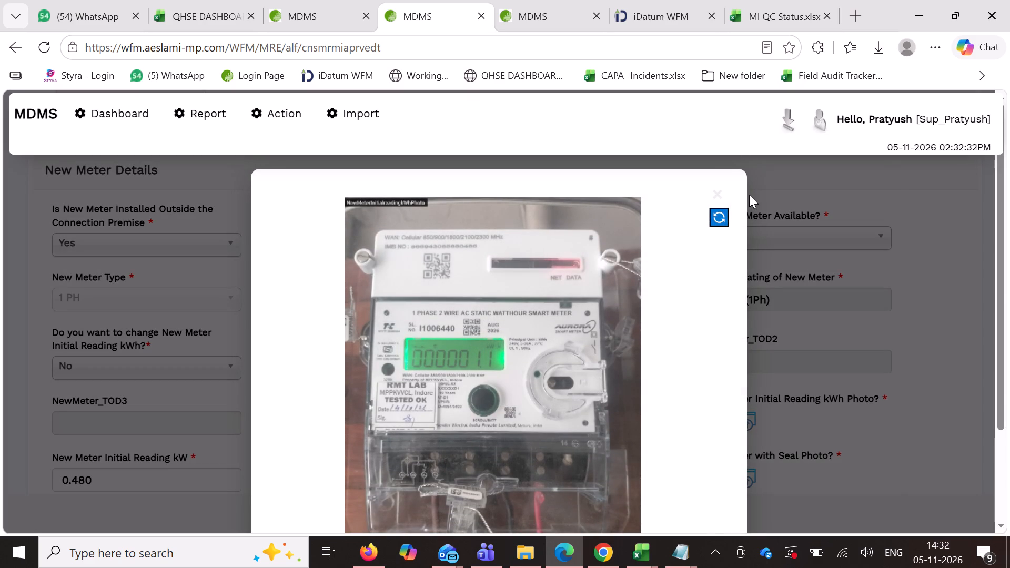
{"action": "left_click", "coordinate": [720, 197]}
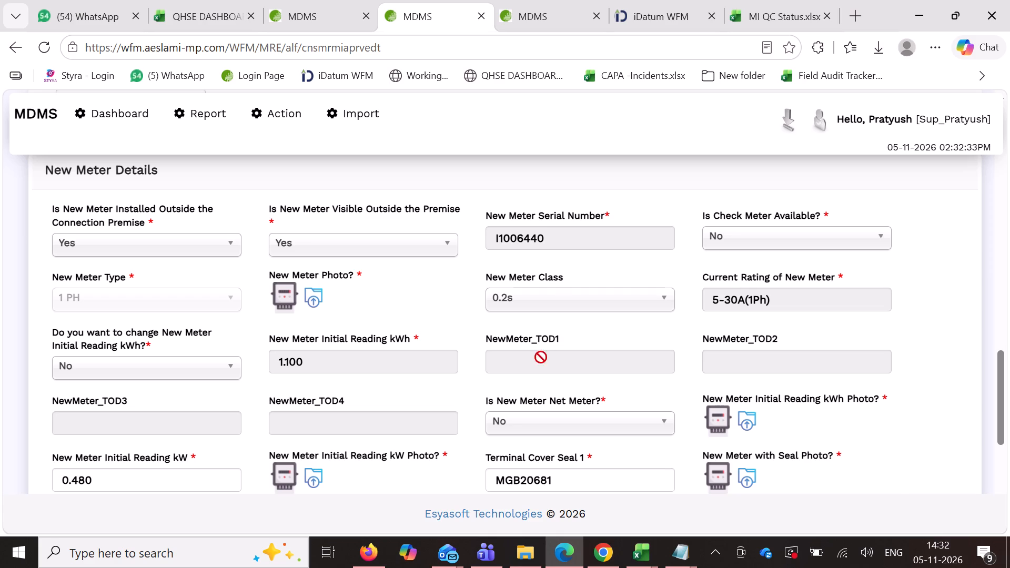
Approve the Annapurna Zone consumer MI record with the remark "ok".
{"action": "scroll", "coordinate": [510, 393], "scroll_direction": "down", "scroll_amount": 1}
{"action": "left_click_drag", "start_coordinate": [413, 244], "coordinate": [408, 255]}
{"action": "scroll", "coordinate": [403, 309], "scroll_direction": "down", "scroll_amount": 2}
{"action": "left_click", "coordinate": [492, 364]}
{"action": "key", "text": "o"}
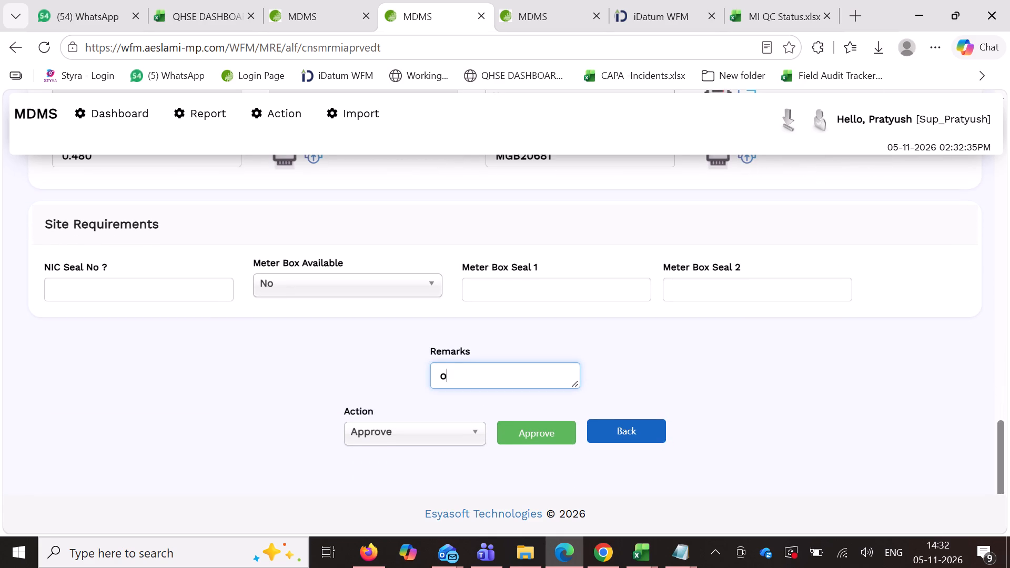
{"action": "key", "text": "k"}
{"action": "left_click", "coordinate": [531, 424]}
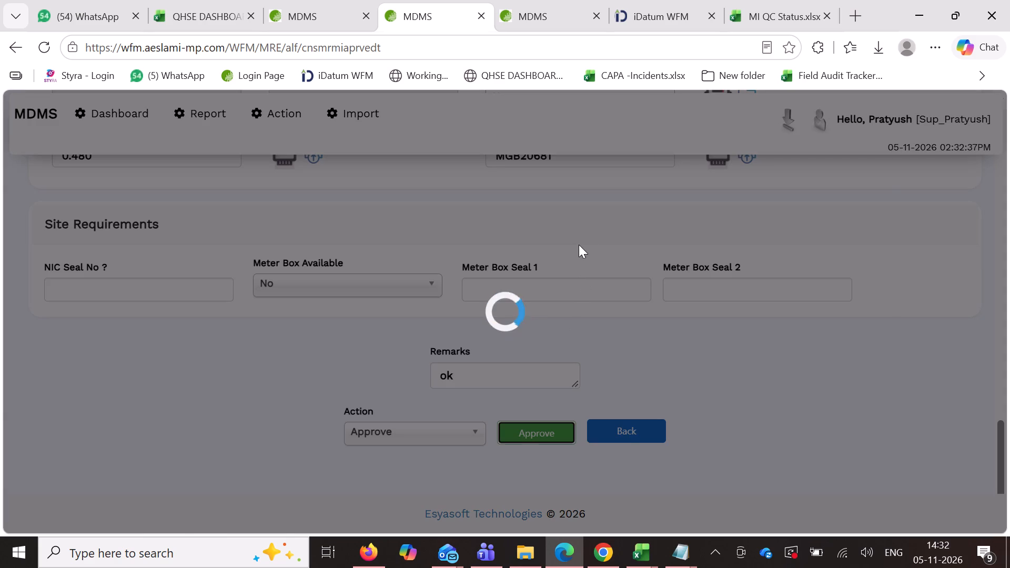
{"action": "left_click", "coordinate": [704, 394]}
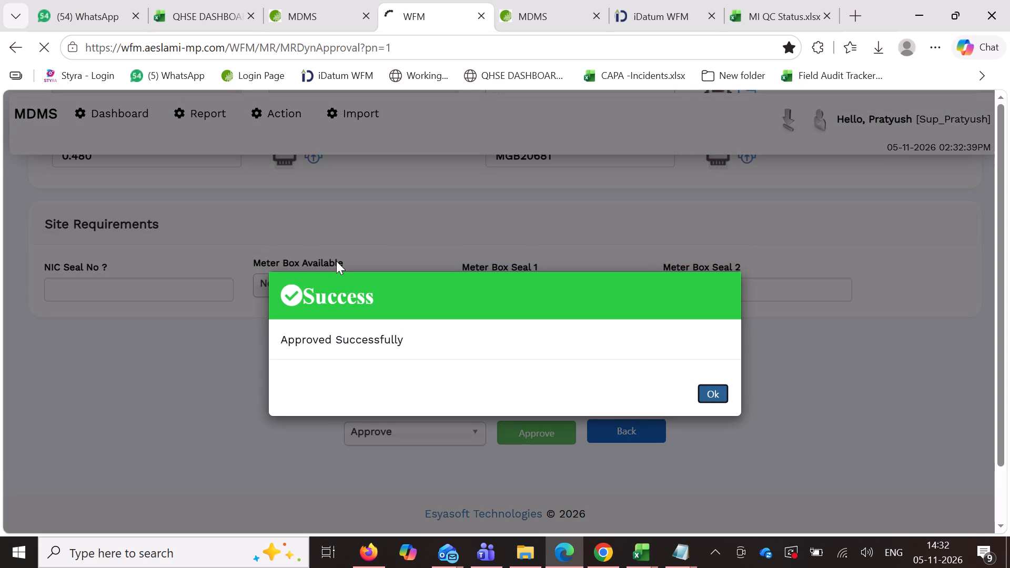
Open the 03-Nov-2026 Sirpur Zone record and closely examine its old meter final reading kWh photo against the entered reading.
{"action": "left_click", "coordinate": [44, 481]}
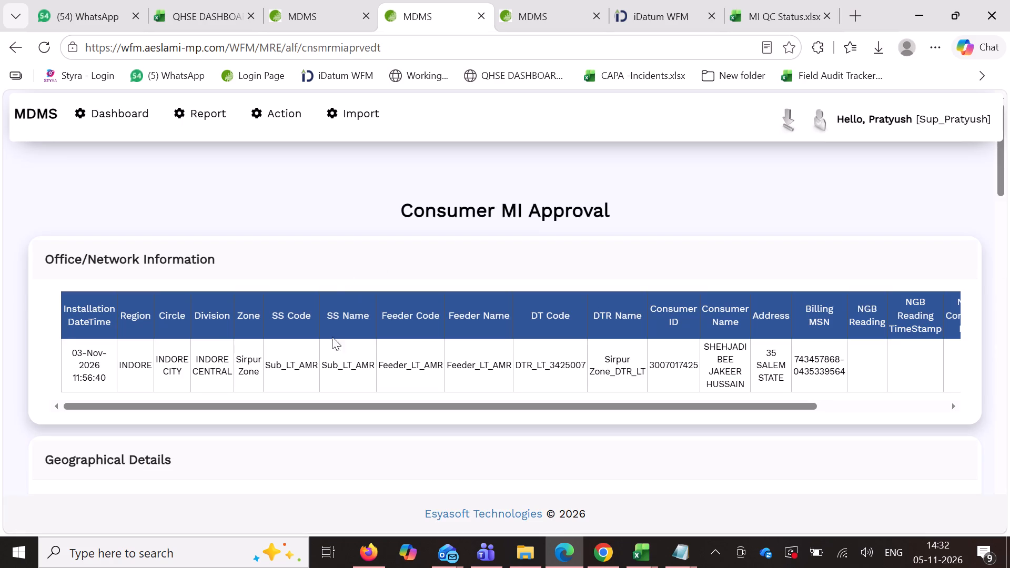
{"action": "scroll", "coordinate": [334, 345], "scroll_direction": "down", "scroll_amount": 4}
{"action": "scroll", "coordinate": [319, 468], "scroll_direction": "down", "scroll_amount": 1}
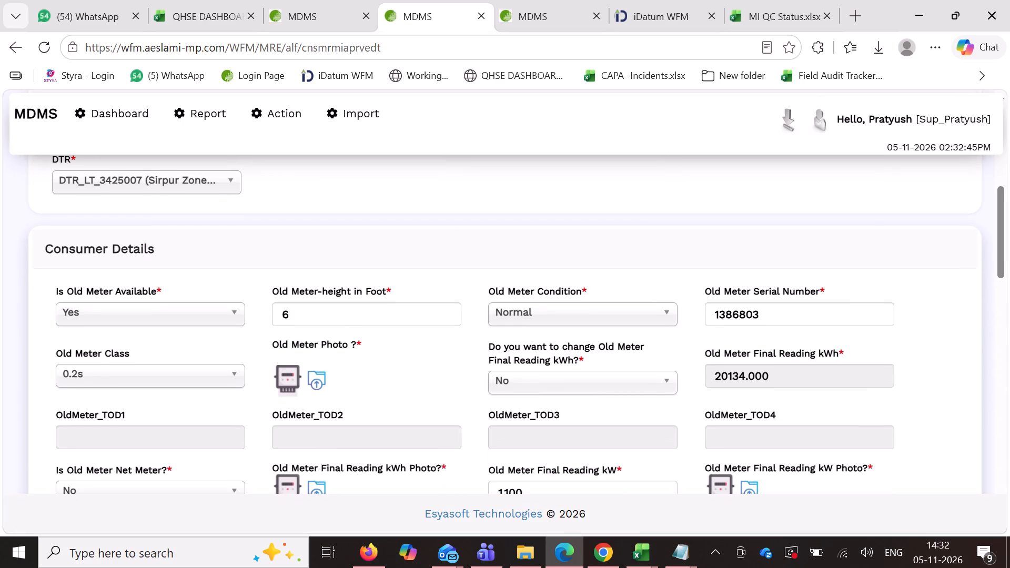
{"action": "left_click", "coordinate": [297, 483]}
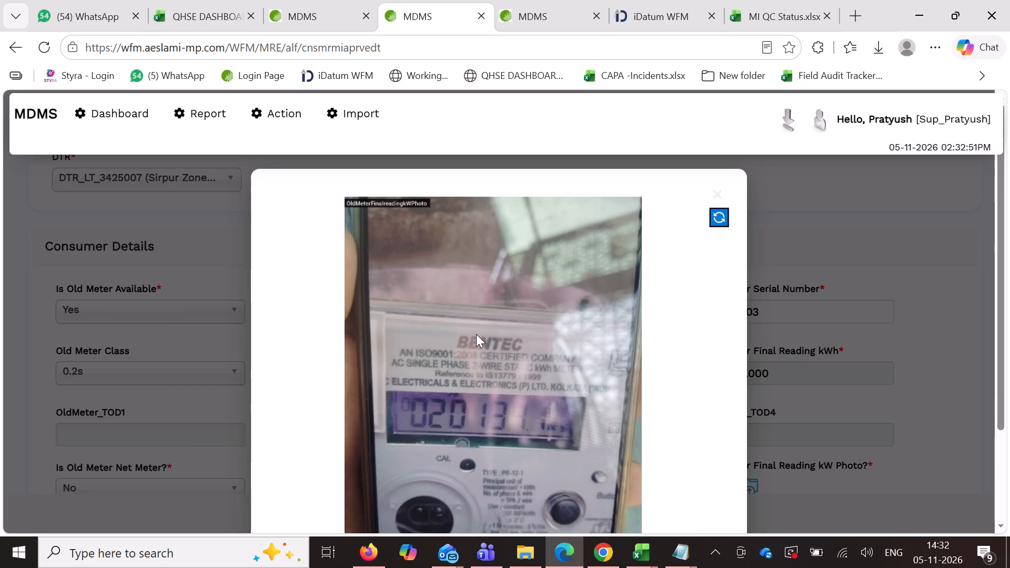
{"action": "scroll", "coordinate": [474, 329], "scroll_direction": "down", "scroll_amount": 2}
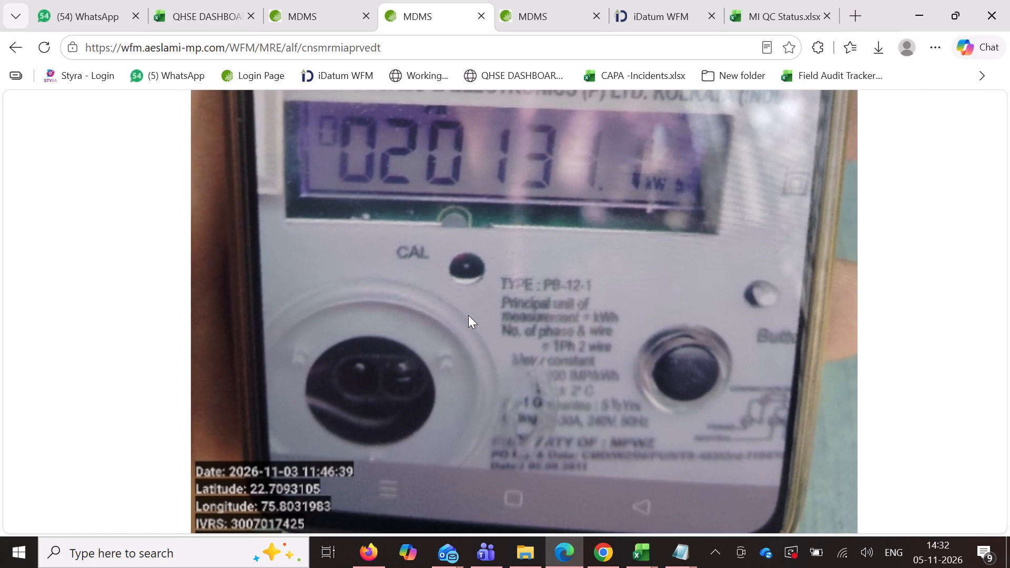
{"action": "scroll", "coordinate": [468, 314], "scroll_direction": "down", "scroll_amount": 1}
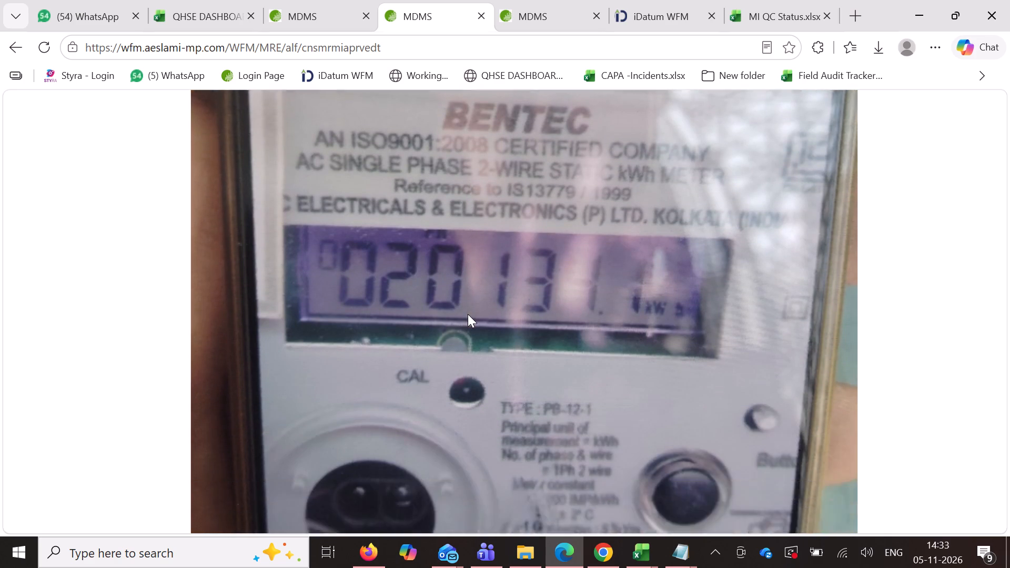
{"action": "scroll", "coordinate": [467, 313], "scroll_direction": "down", "scroll_amount": 4}
{"action": "scroll", "coordinate": [467, 313], "scroll_direction": "up", "scroll_amount": 2}
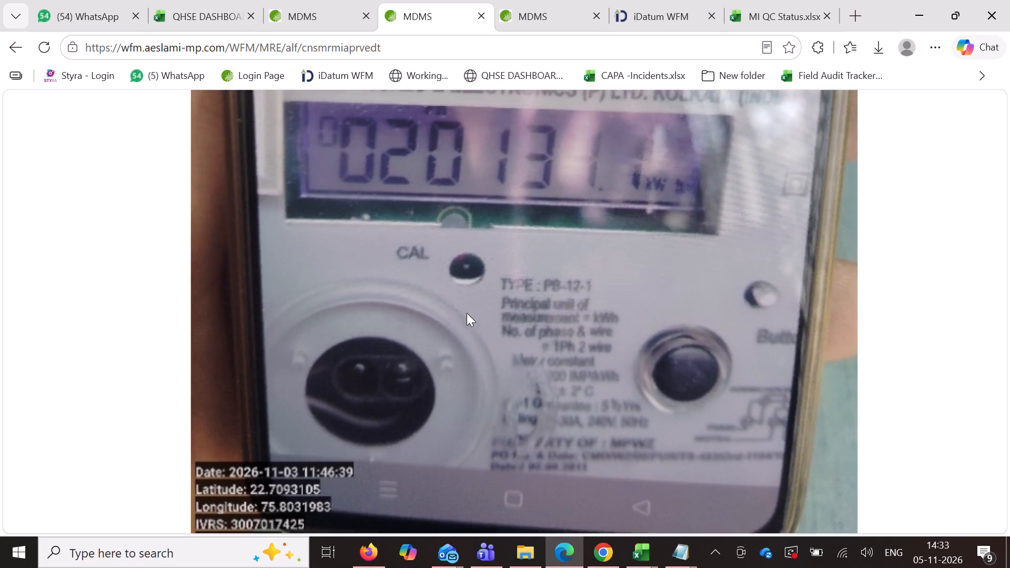
{"action": "scroll", "coordinate": [467, 313], "scroll_direction": "up", "scroll_amount": 1}
{"action": "scroll", "coordinate": [467, 313], "scroll_direction": "down", "scroll_amount": 2}
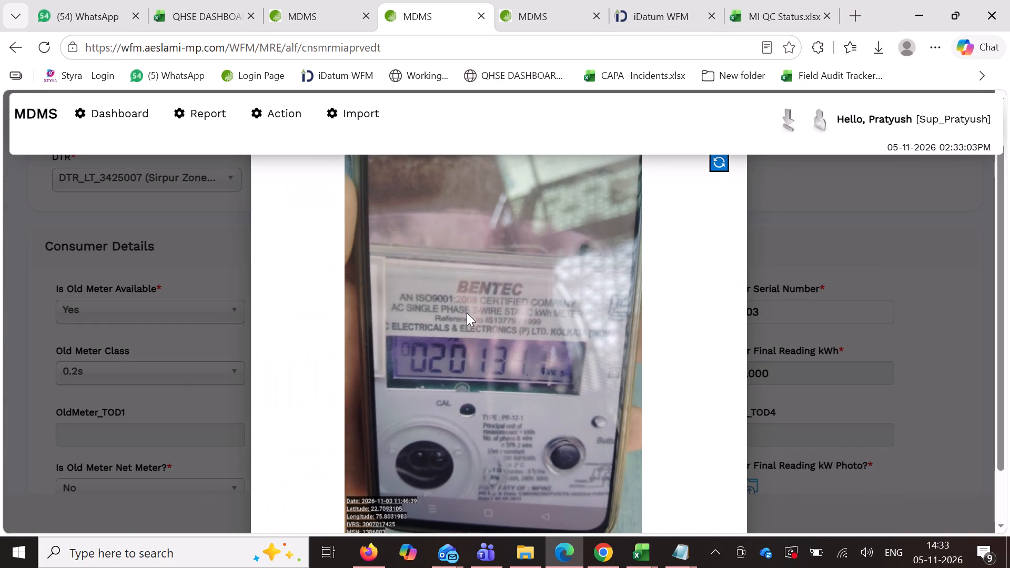
{"action": "scroll", "coordinate": [624, 221], "scroll_direction": "up", "scroll_amount": 2}
{"action": "left_click", "coordinate": [719, 192]}
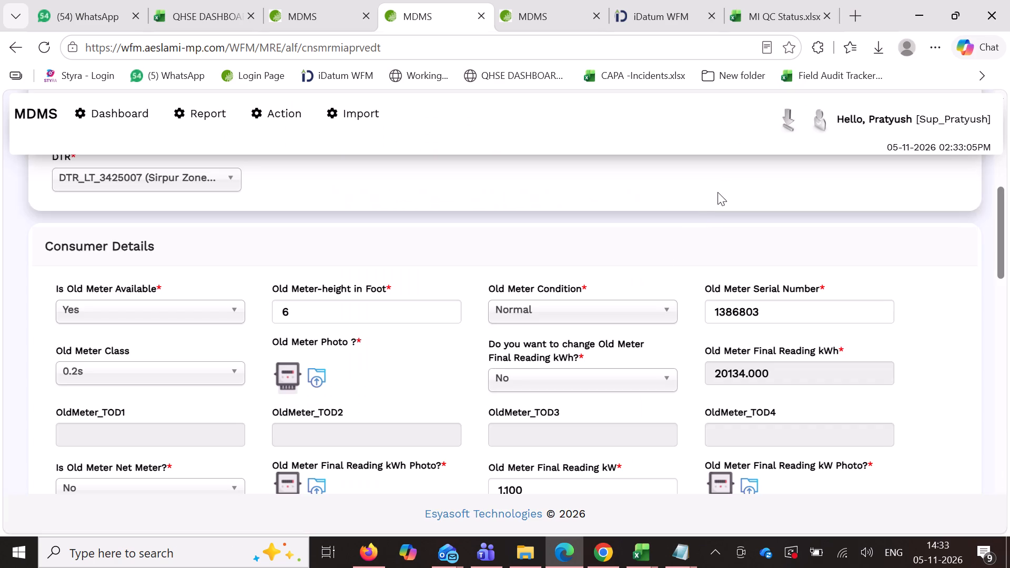
View the Sirpur Zone record's old meter photo to check the meter's serial number.
{"action": "scroll", "coordinate": [599, 416], "scroll_direction": "down", "scroll_amount": 2}
{"action": "left_click", "coordinate": [293, 194]}
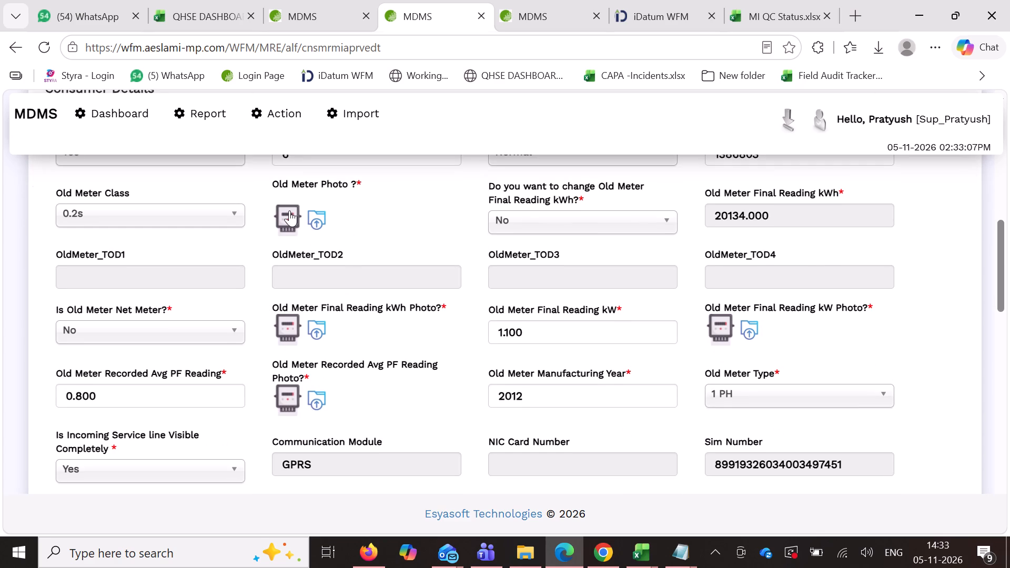
{"action": "left_click", "coordinate": [289, 210]}
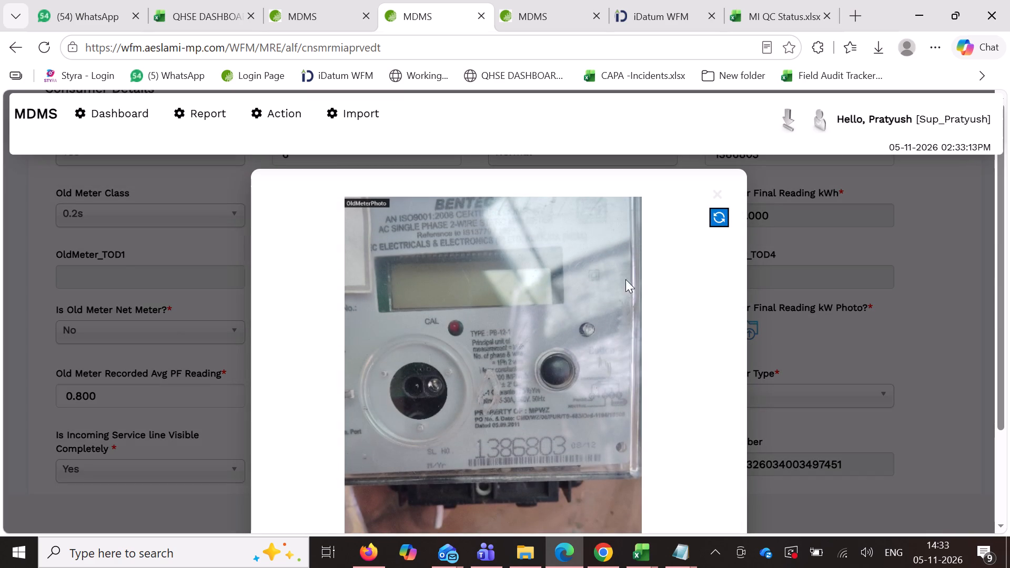
{"action": "left_click", "coordinate": [716, 193]}
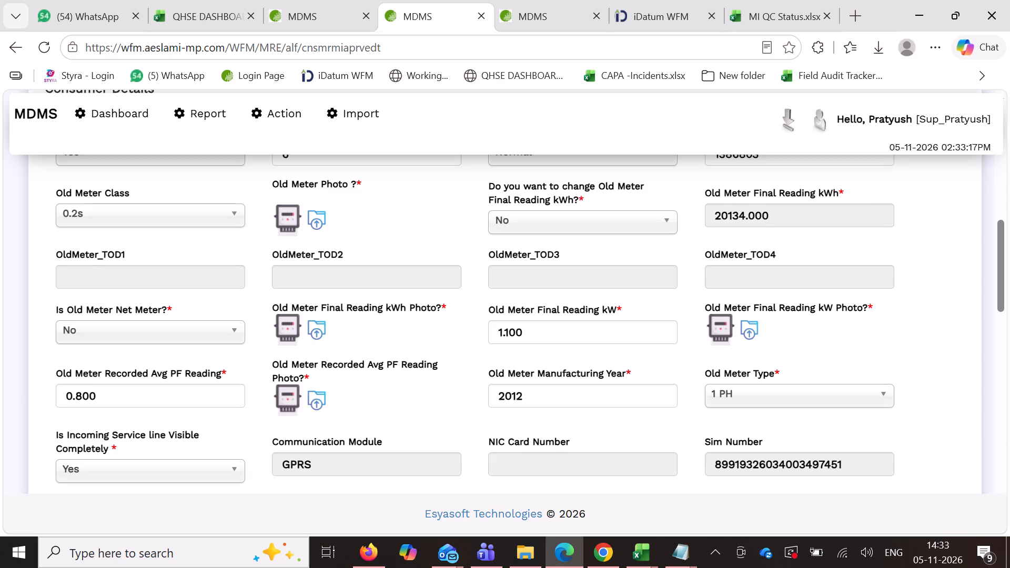
Check the Sirpur Zone record's new meter initial reading kWh photo against the entered reading and serial number.
{"action": "scroll", "coordinate": [568, 315], "scroll_direction": "down", "scroll_amount": 4}
{"action": "scroll", "coordinate": [534, 364], "scroll_direction": "down", "scroll_amount": 3}
{"action": "scroll", "coordinate": [484, 407], "scroll_direction": "down", "scroll_amount": 4}
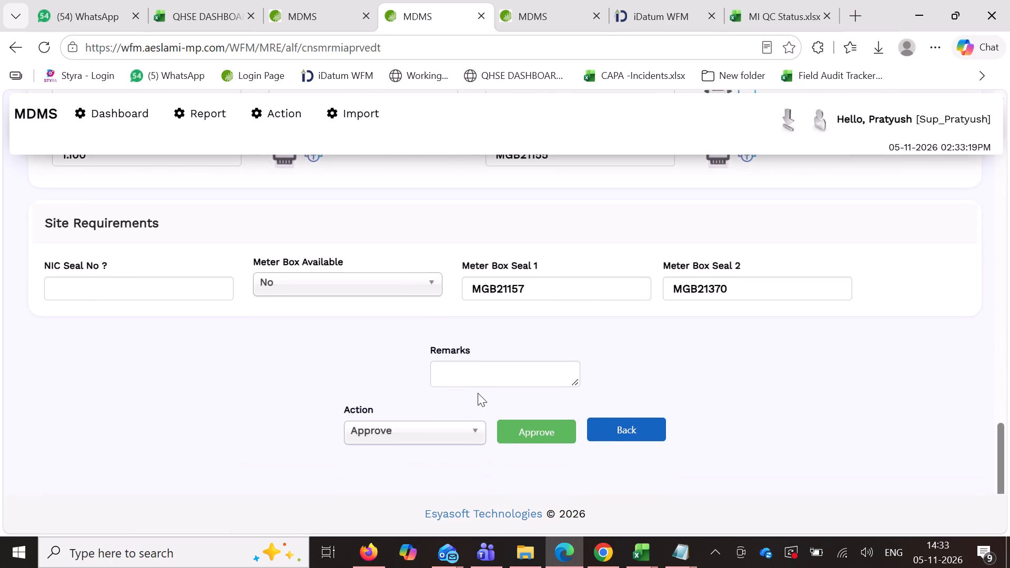
{"action": "scroll", "coordinate": [477, 378], "scroll_direction": "up", "scroll_amount": 3}
{"action": "scroll", "coordinate": [738, 392], "scroll_direction": "up", "scroll_amount": 1}
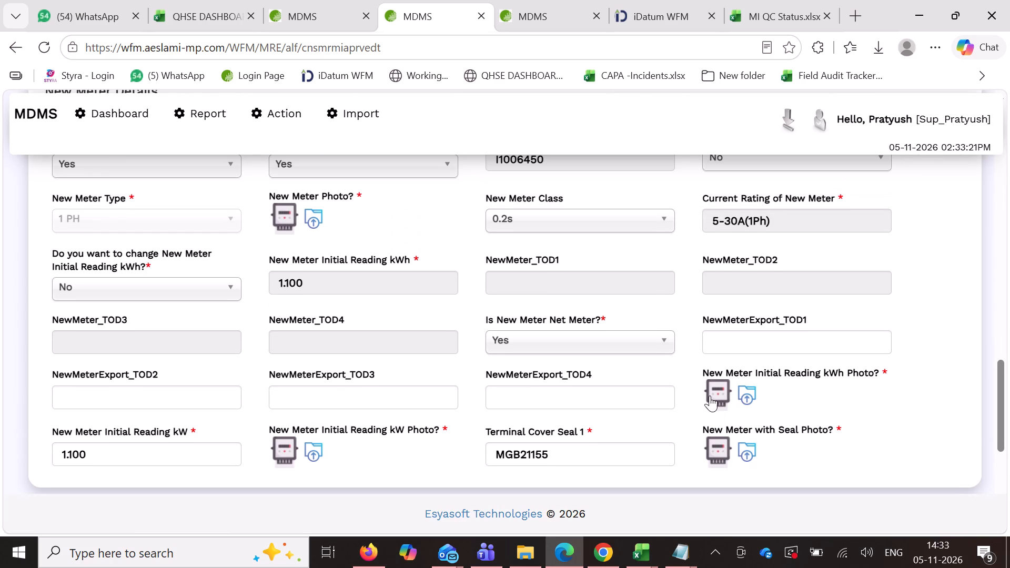
{"action": "left_click", "coordinate": [714, 390]}
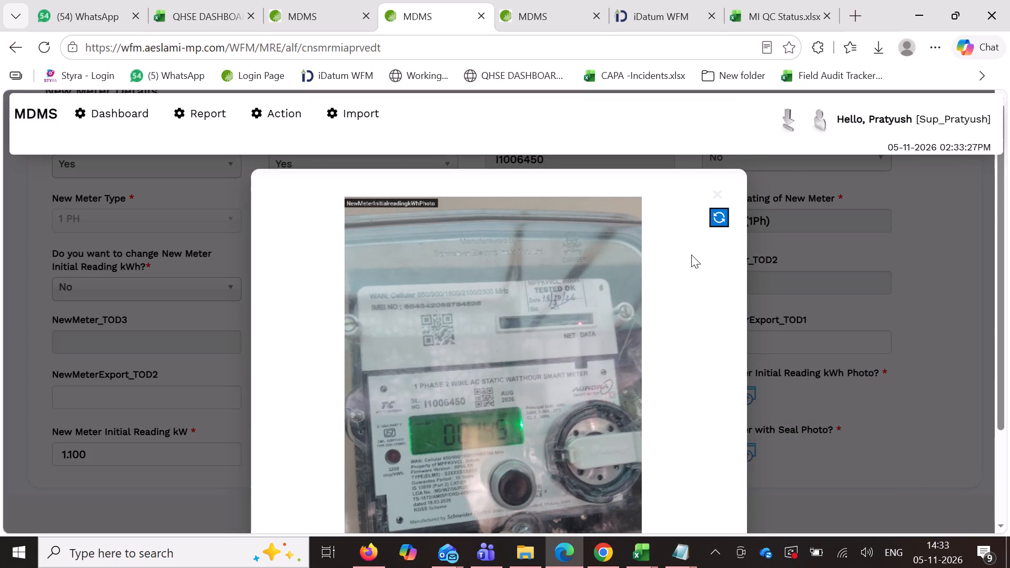
{"action": "left_click", "coordinate": [719, 196]}
Approve the Sirpur Zone consumer MI record with the remark "ok".
{"action": "scroll", "coordinate": [565, 270], "scroll_direction": "down", "scroll_amount": 3}
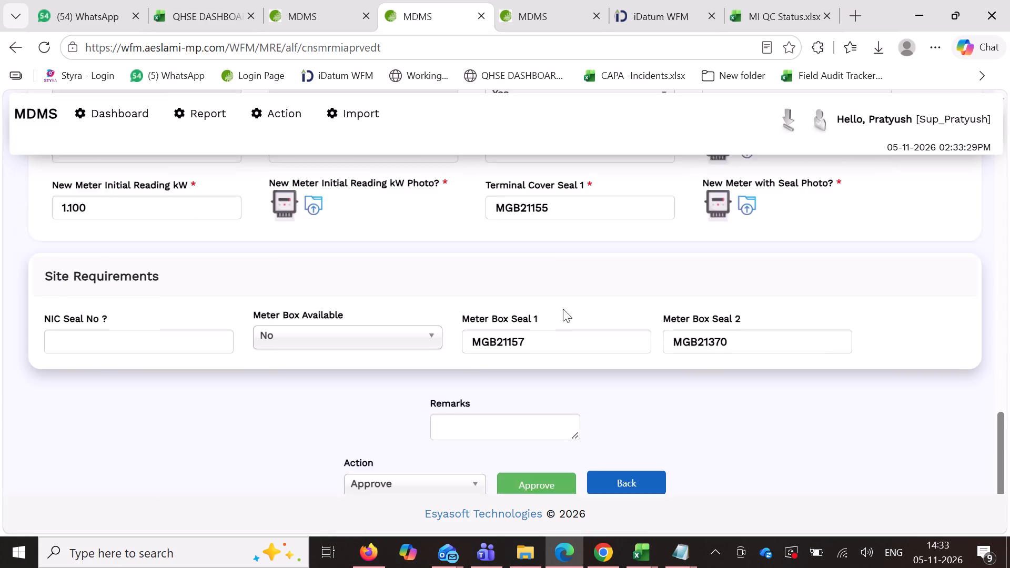
{"action": "left_click", "coordinate": [557, 378]}
{"action": "key", "text": "o"}
{"action": "key", "text": "k"}
{"action": "left_click", "coordinate": [553, 447]}
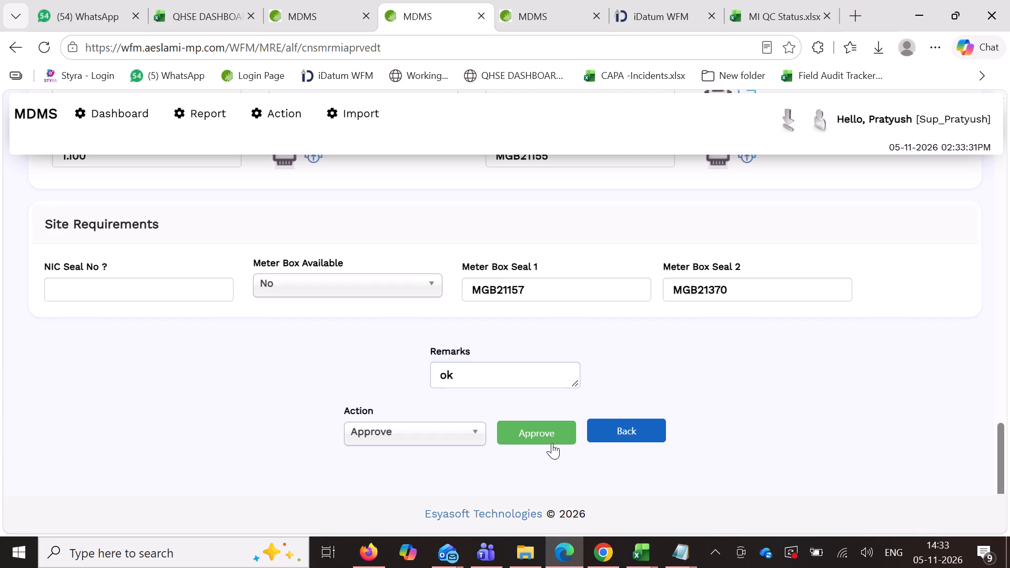
{"action": "left_click", "coordinate": [555, 433]}
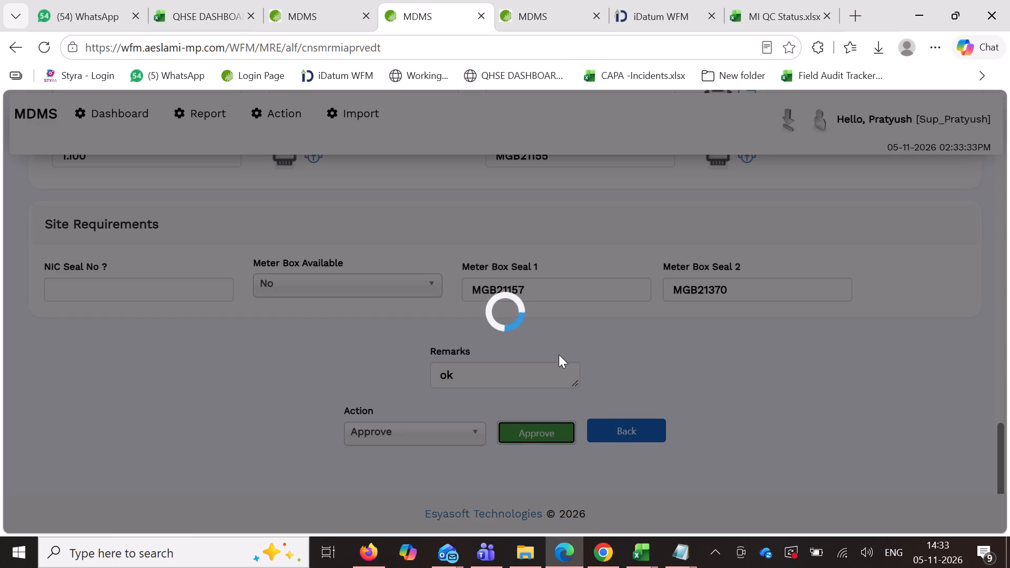
{"action": "left_click", "coordinate": [694, 394]}
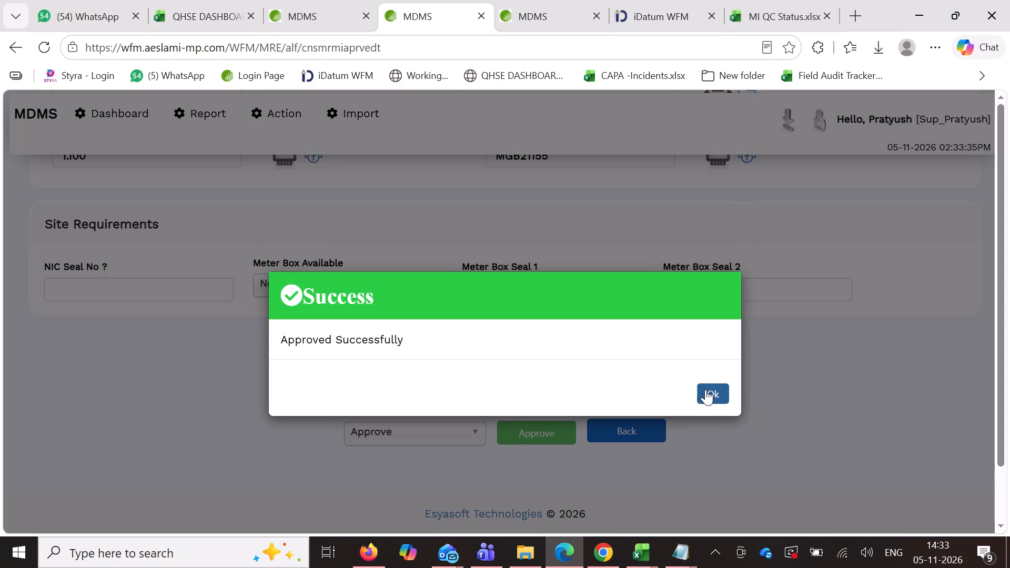
{"action": "left_click", "coordinate": [705, 389]}
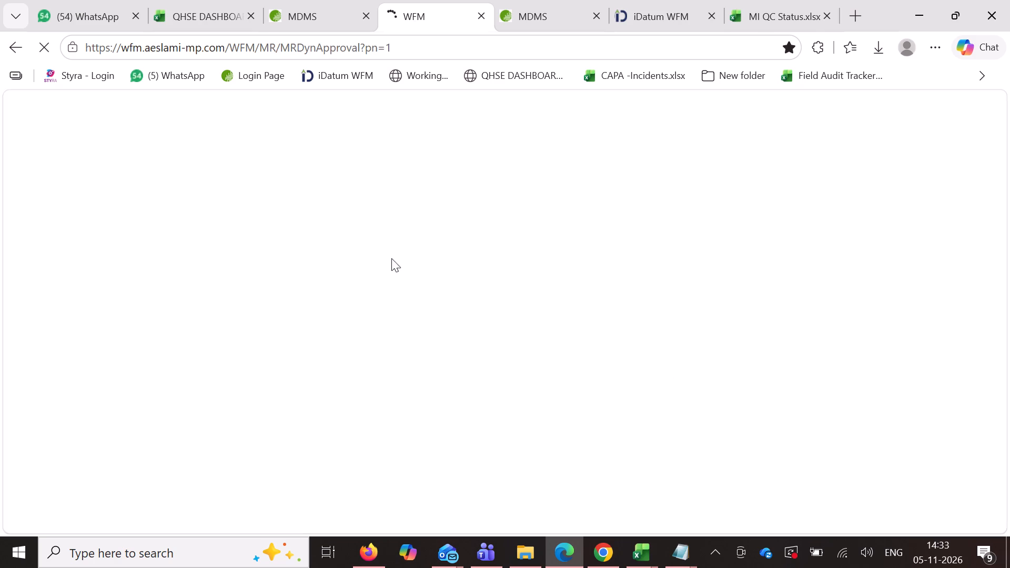
Open the 31-Oct-2026 RajMohalla Zone record and check its old meter final reading kWh photo against the entered reading and serial number.
{"action": "left_click", "coordinate": [45, 473]}
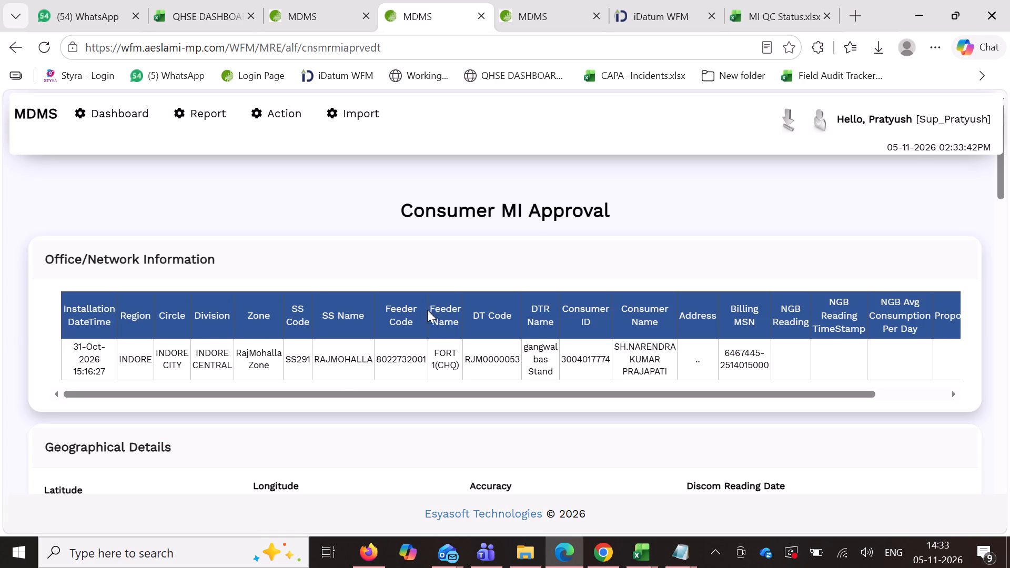
{"action": "scroll", "coordinate": [441, 298], "scroll_direction": "down", "scroll_amount": 2}
{"action": "scroll", "coordinate": [324, 336], "scroll_direction": "down", "scroll_amount": 4}
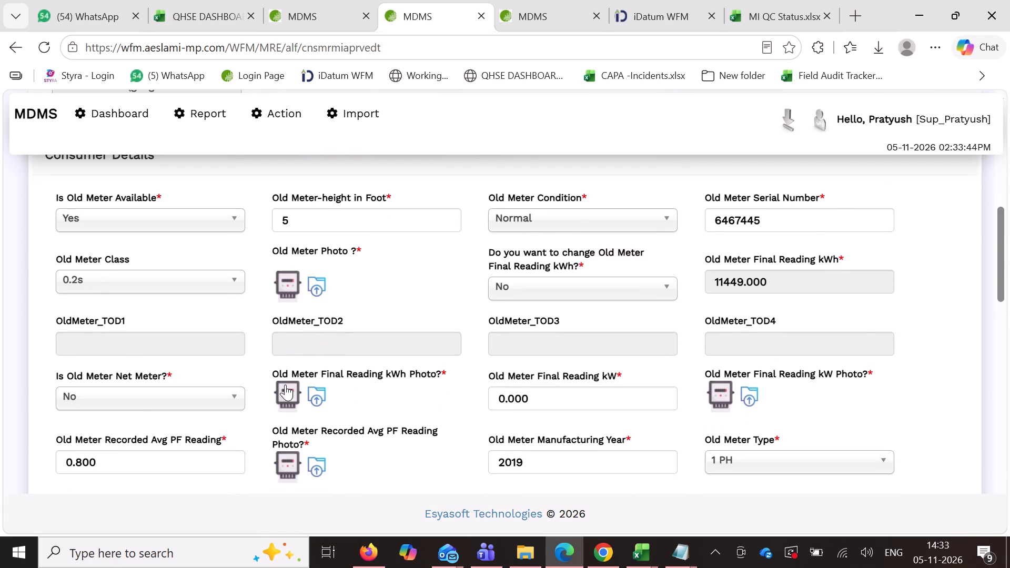
{"action": "left_click", "coordinate": [284, 384]}
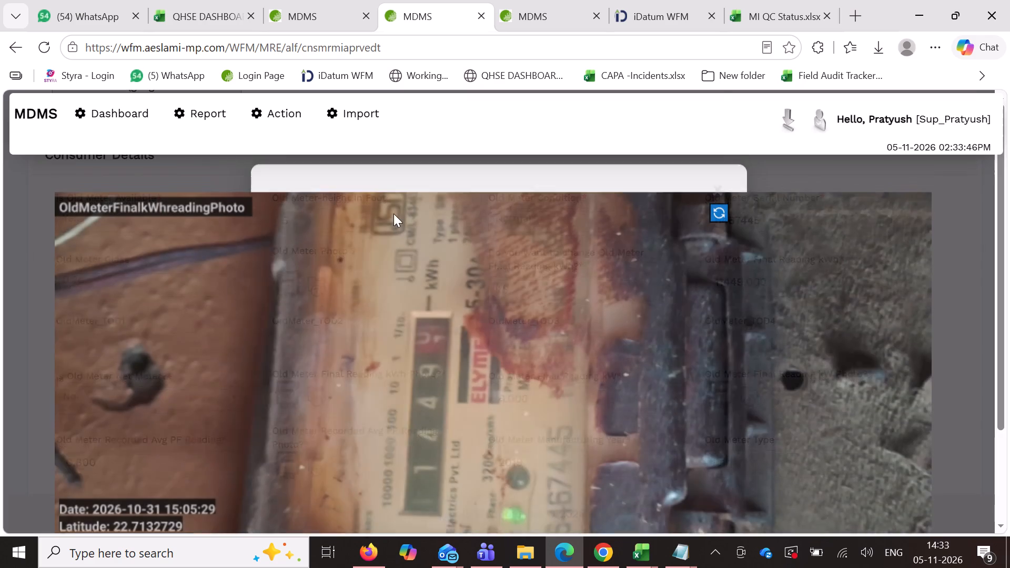
{"action": "left_click_drag", "start_coordinate": [445, 313], "coordinate": [455, 253]}
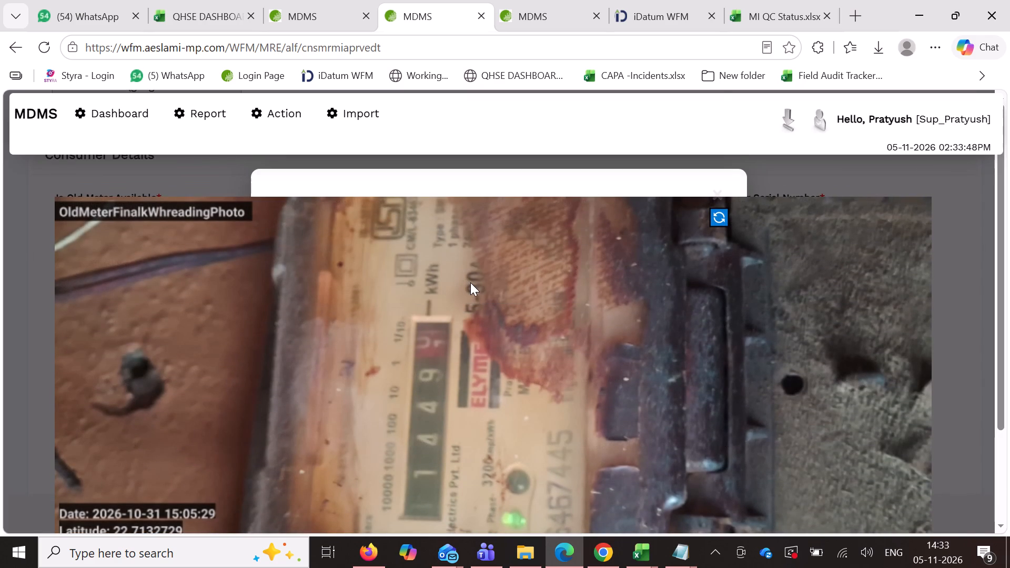
{"action": "scroll", "coordinate": [470, 282], "scroll_direction": "down", "scroll_amount": 1}
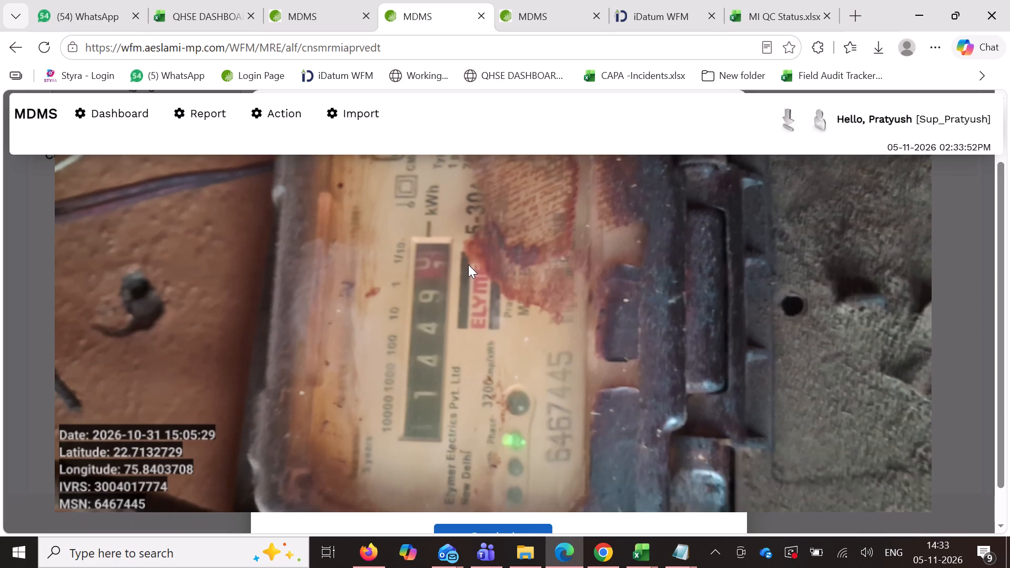
{"action": "scroll", "coordinate": [706, 186], "scroll_direction": "up", "scroll_amount": 3}
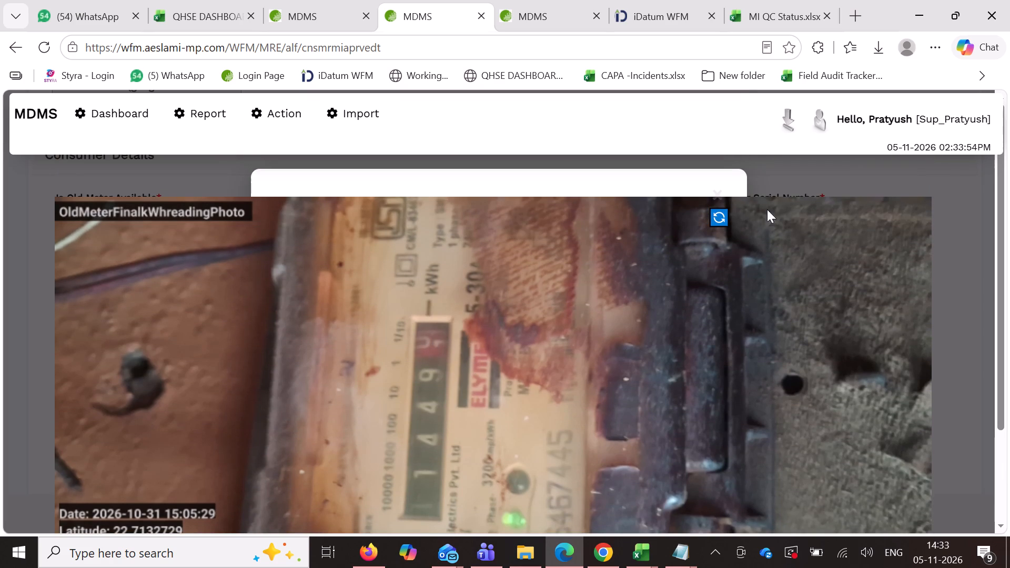
{"action": "left_click", "coordinate": [719, 189]}
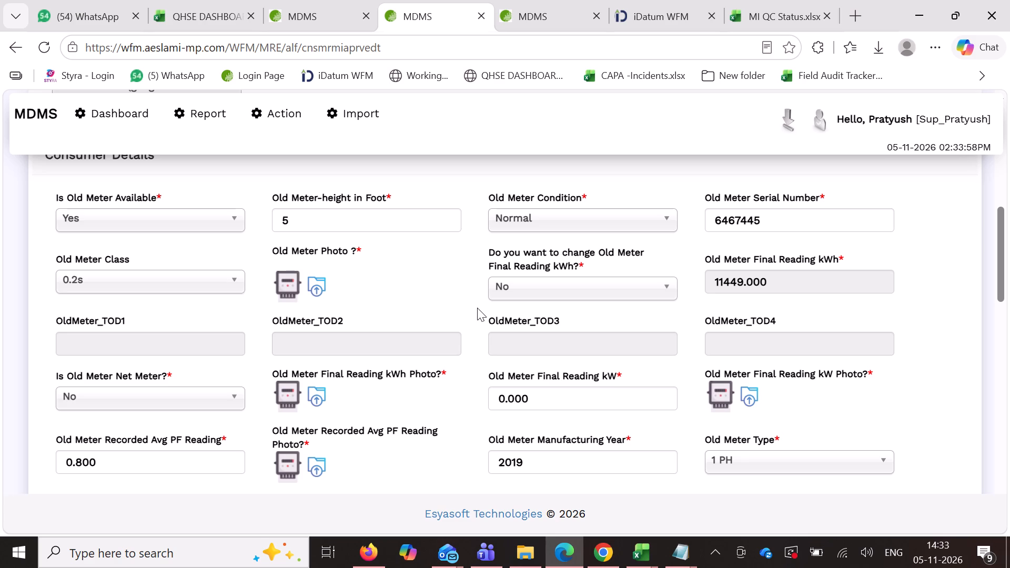
View the RajMohalla Zone record's new meter initial kWh photo, rotated upright, and compare it with the entered reading and new meter serial number.
{"action": "scroll", "coordinate": [477, 308], "scroll_direction": "down", "scroll_amount": 8}
{"action": "scroll", "coordinate": [466, 359], "scroll_direction": "up", "scroll_amount": 1}
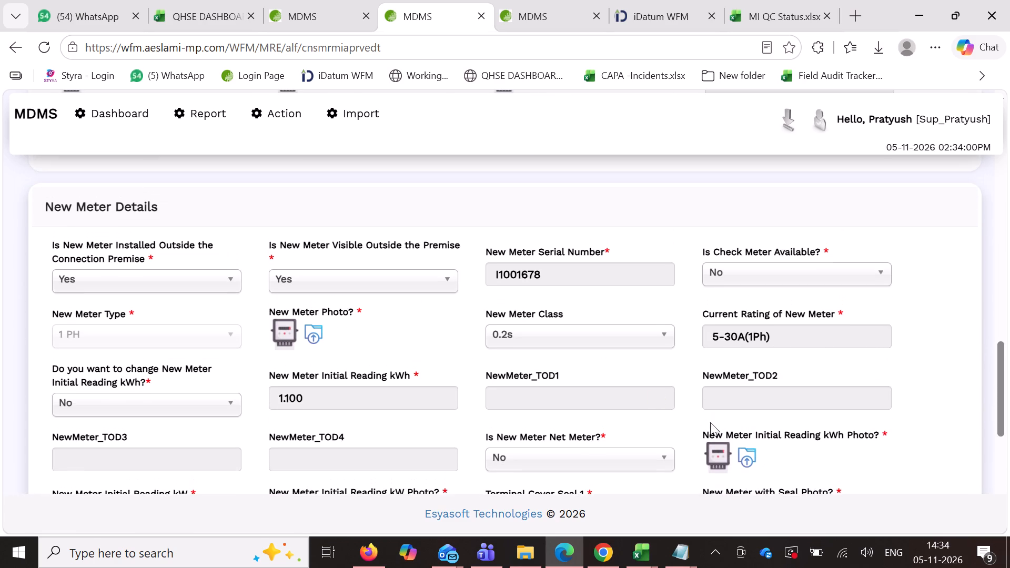
{"action": "left_click", "coordinate": [721, 438]}
{"action": "left_click", "coordinate": [720, 452]}
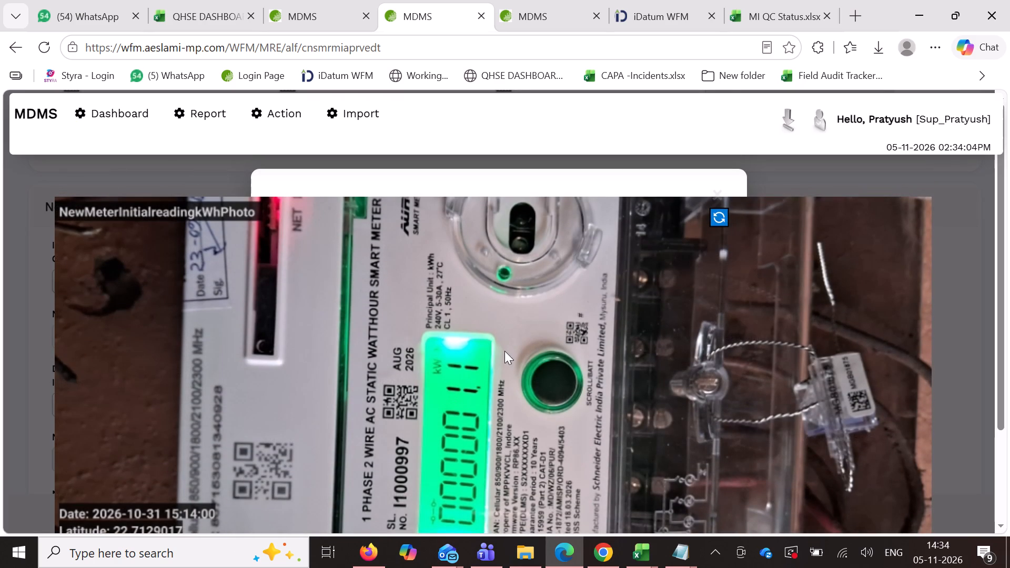
{"action": "left_click", "coordinate": [724, 217]}
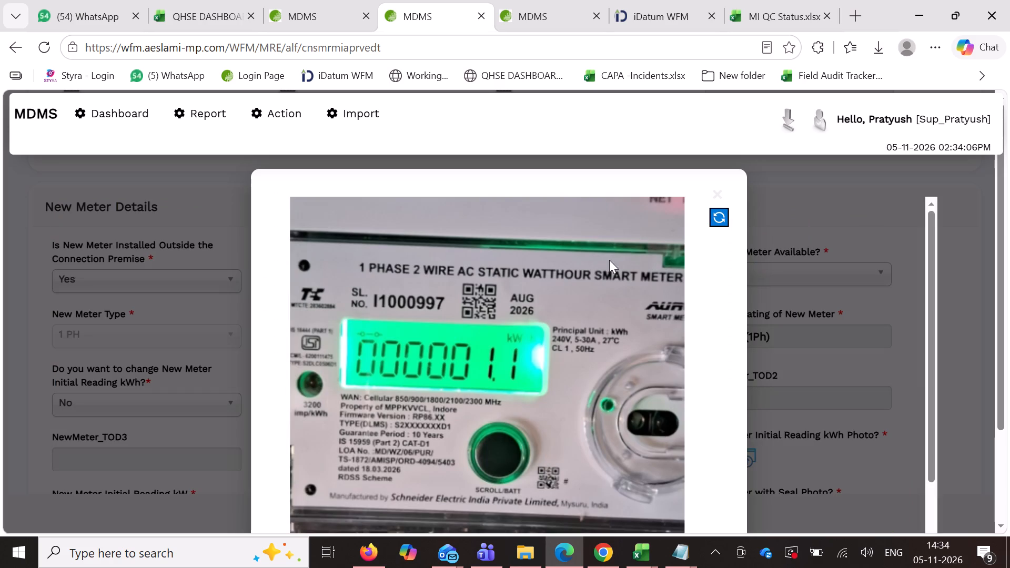
{"action": "left_click", "coordinate": [720, 186]}
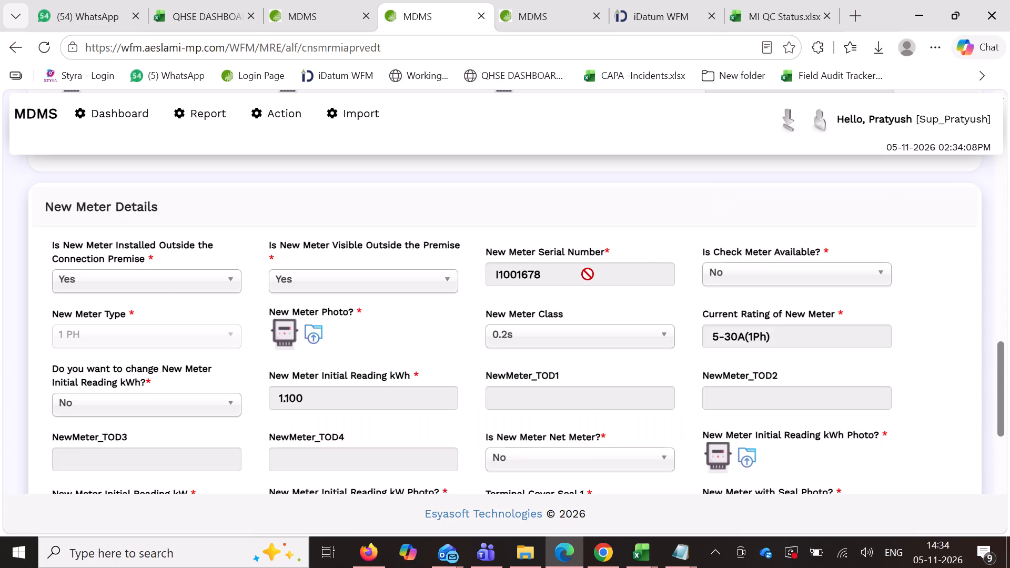
{"action": "left_click", "coordinate": [584, 273]}
{"action": "left_click", "coordinate": [581, 273]}
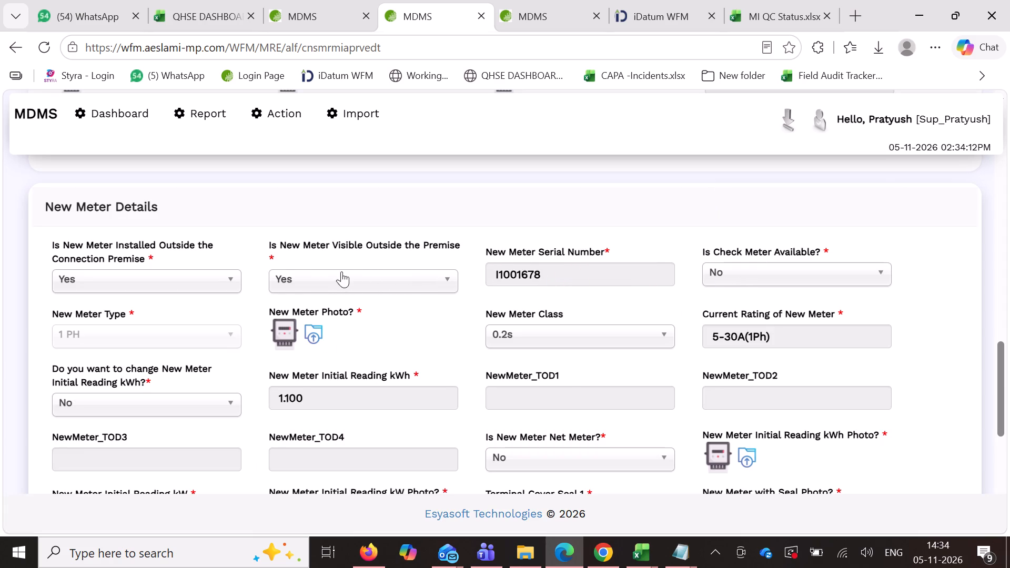
Set the action for the RajMohalla Zone record to Reject.
{"action": "scroll", "coordinate": [522, 324], "scroll_direction": "down", "scroll_amount": 5}
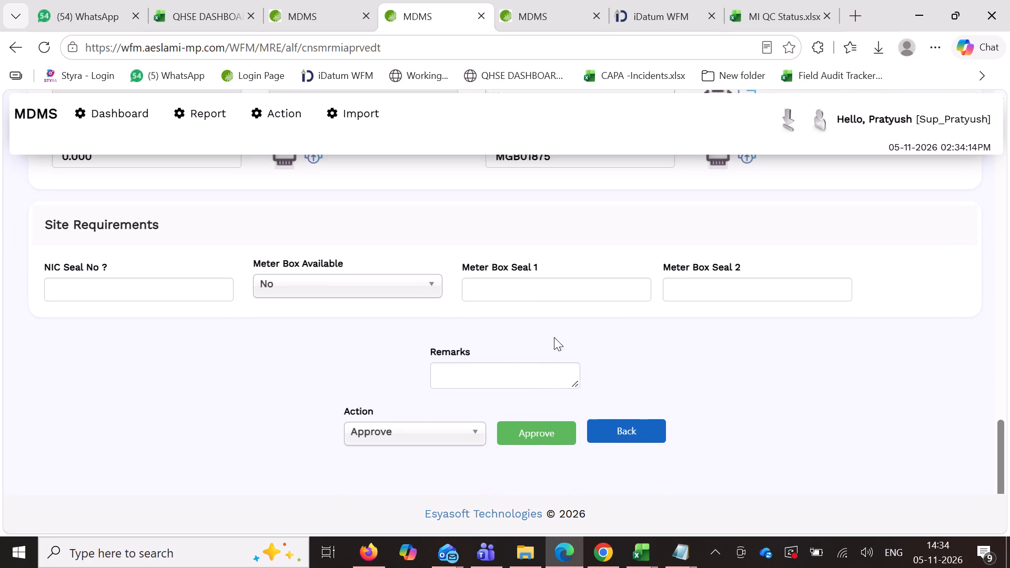
{"action": "left_click", "coordinate": [400, 441]}
{"action": "left_click", "coordinate": [413, 470]}
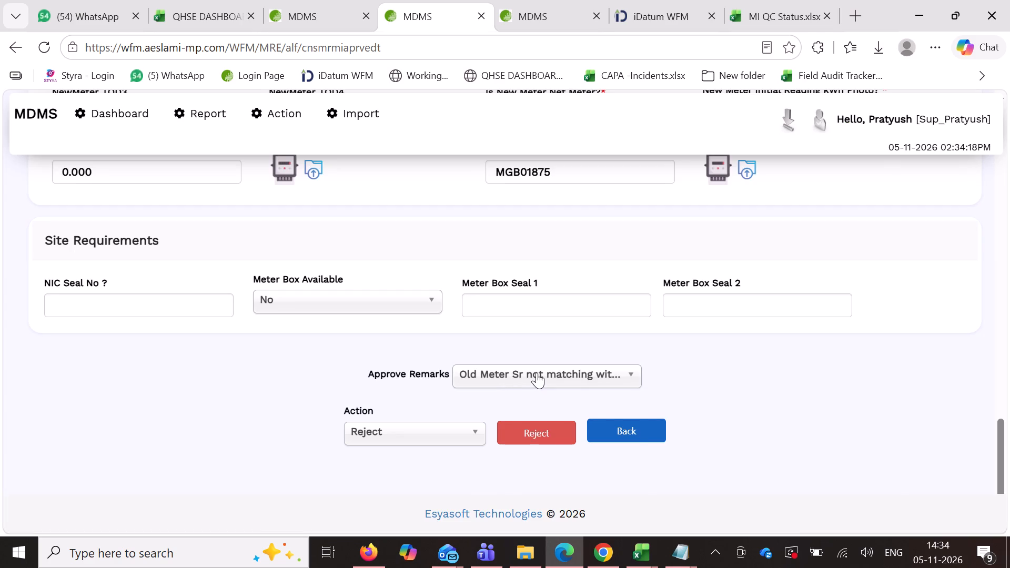
Look through the predefined rejection remarks for one that fits the RajMohalla Zone record's new meter problem.
{"action": "left_click", "coordinate": [537, 372]}
{"action": "scroll", "coordinate": [547, 484], "scroll_direction": "down", "scroll_amount": 2}
{"action": "scroll", "coordinate": [554, 469], "scroll_direction": "up", "scroll_amount": 1}
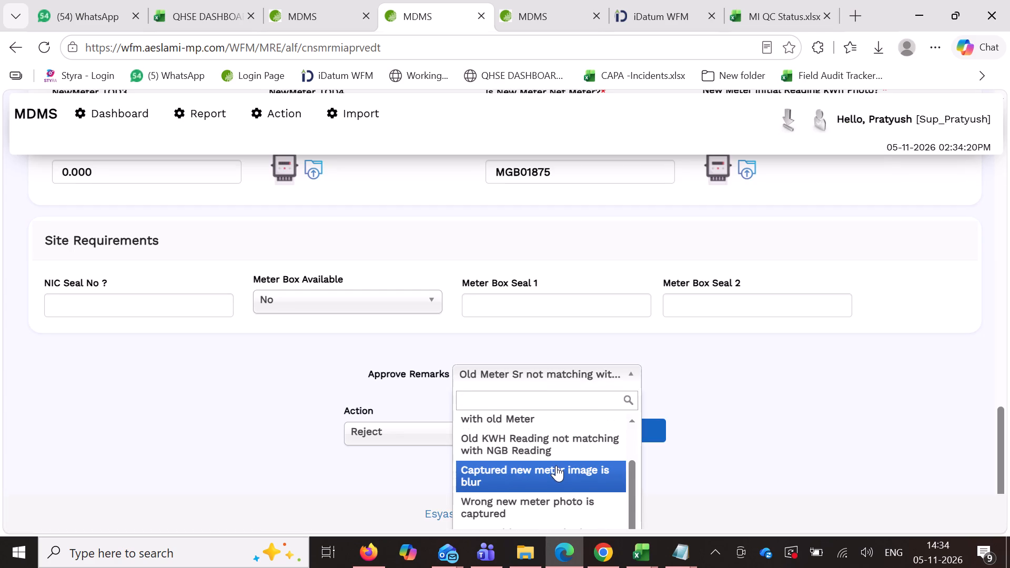
{"action": "scroll", "coordinate": [556, 465], "scroll_direction": "up", "scroll_amount": 6}
{"action": "scroll", "coordinate": [557, 462], "scroll_direction": "down", "scroll_amount": 2}
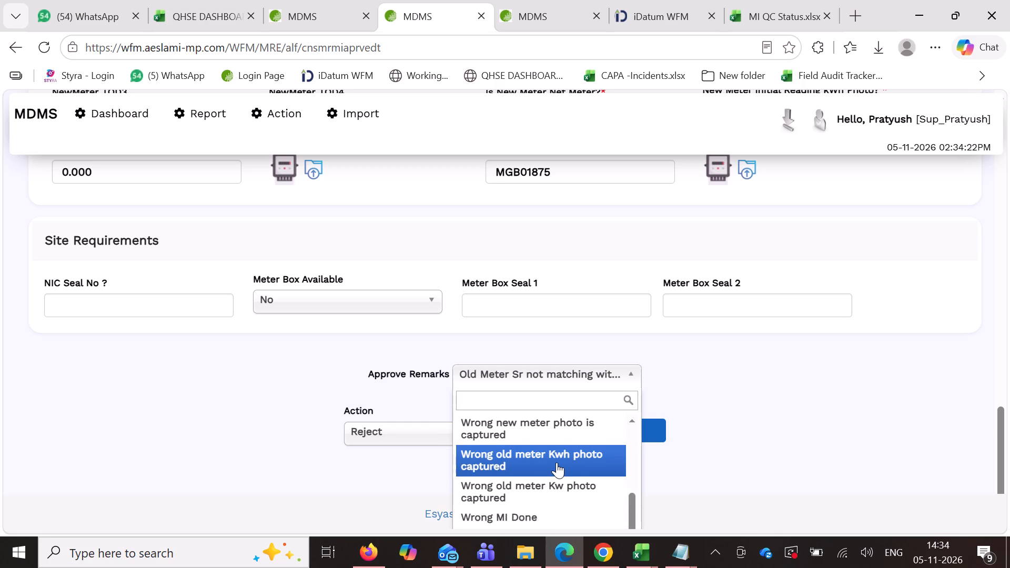
{"action": "scroll", "coordinate": [557, 462], "scroll_direction": "down", "scroll_amount": 5}
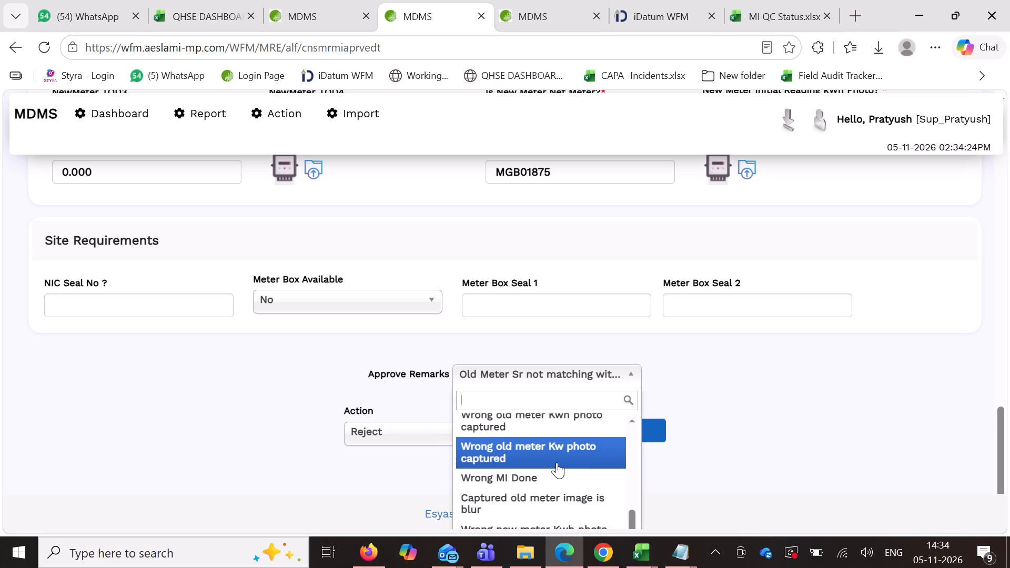
{"action": "scroll", "coordinate": [557, 462], "scroll_direction": "down", "scroll_amount": 3}
{"action": "scroll", "coordinate": [575, 524], "scroll_direction": "down", "scroll_amount": 8}
{"action": "scroll", "coordinate": [761, 444], "scroll_direction": "down", "scroll_amount": 5}
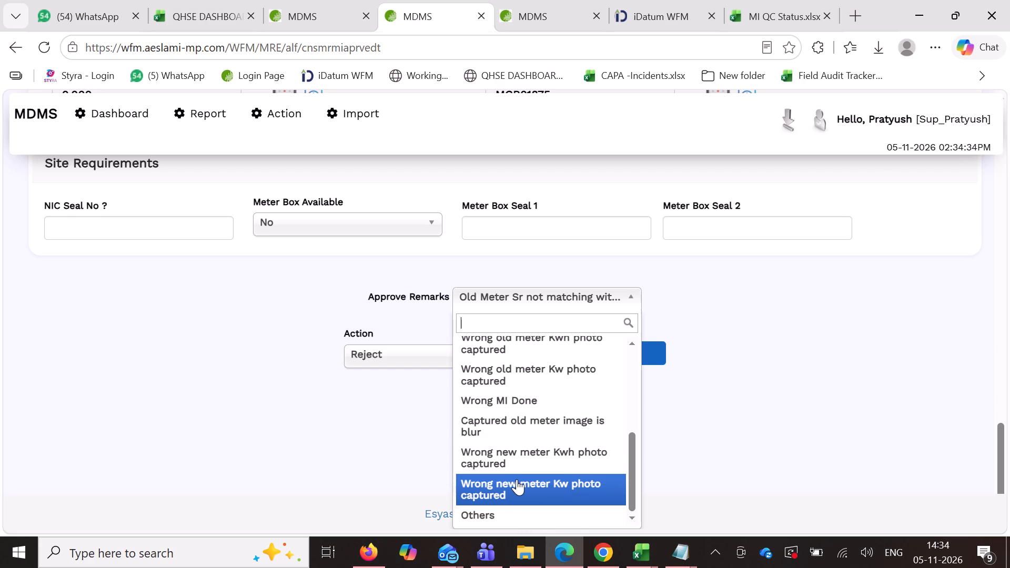
{"action": "scroll", "coordinate": [520, 438], "scroll_direction": "up", "scroll_amount": 3}
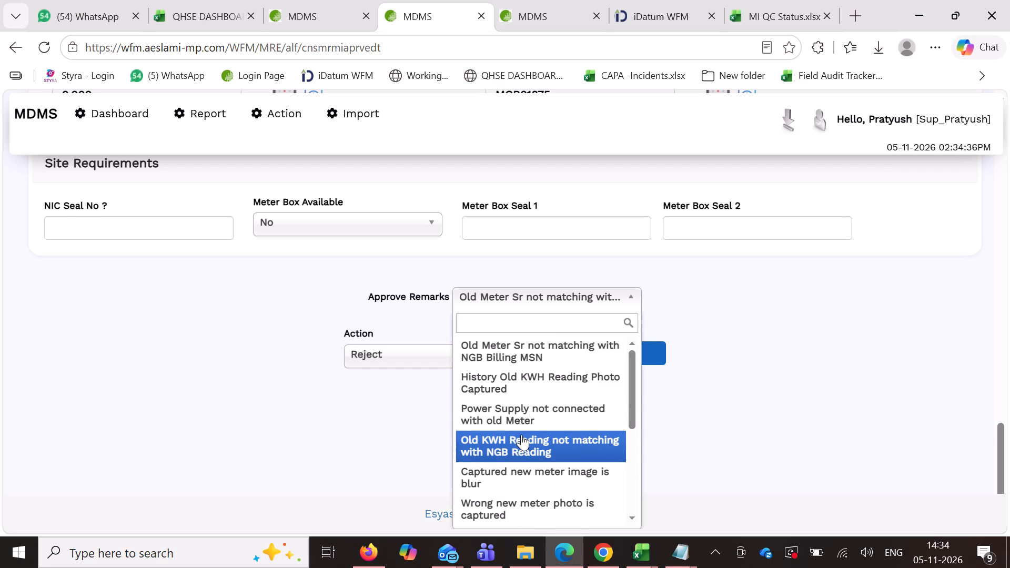
{"action": "scroll", "coordinate": [531, 432], "scroll_direction": "up", "scroll_amount": 4}
{"action": "scroll", "coordinate": [532, 428], "scroll_direction": "down", "scroll_amount": 13}
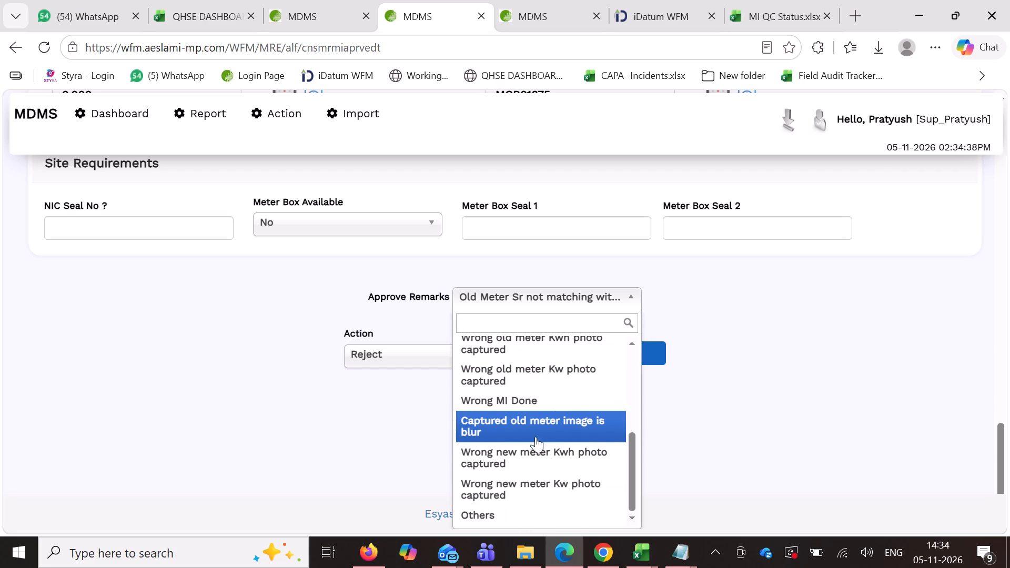
{"action": "left_click", "coordinate": [757, 398]}
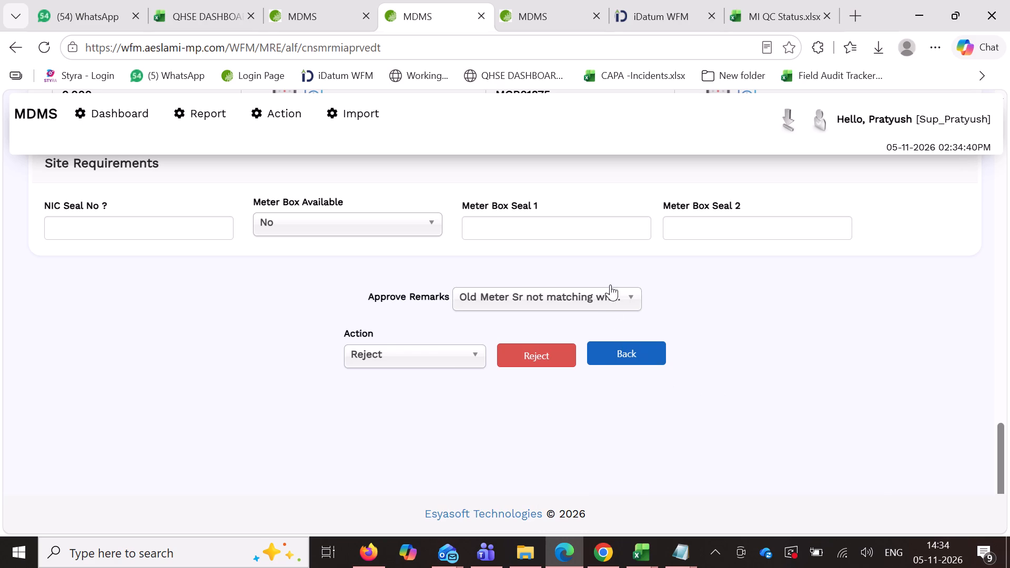
Set the RajMohalla Zone record's rejection remark category to Others.
{"action": "left_click_drag", "start_coordinate": [464, 338], "coordinate": [463, 343]}
{"action": "left_click", "coordinate": [456, 362]}
{"action": "scroll", "coordinate": [526, 491], "scroll_direction": "down", "scroll_amount": 1}
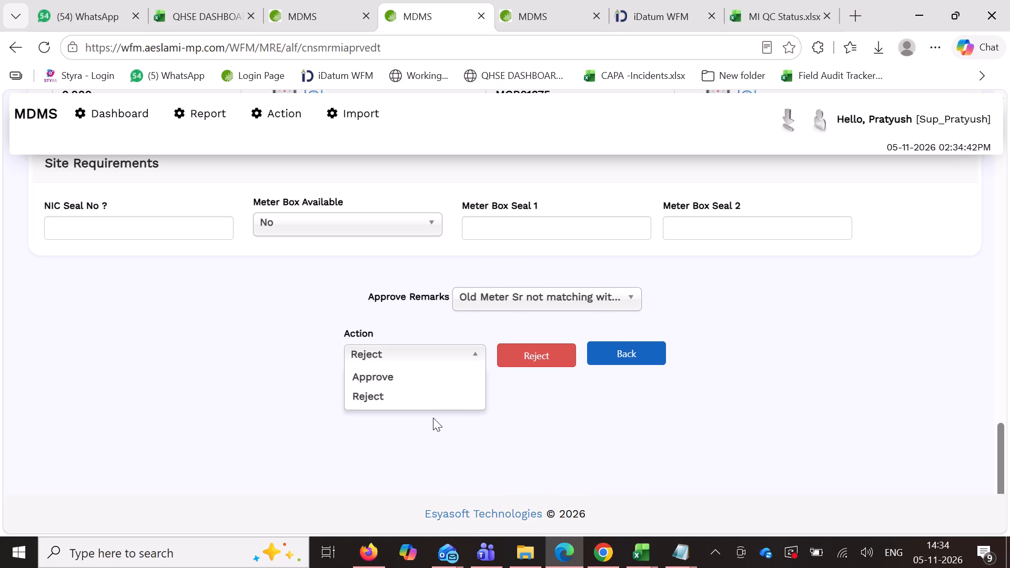
{"action": "left_click", "coordinate": [592, 302]}
{"action": "scroll", "coordinate": [575, 399], "scroll_direction": "down", "scroll_amount": 7}
{"action": "left_click", "coordinate": [512, 513]}
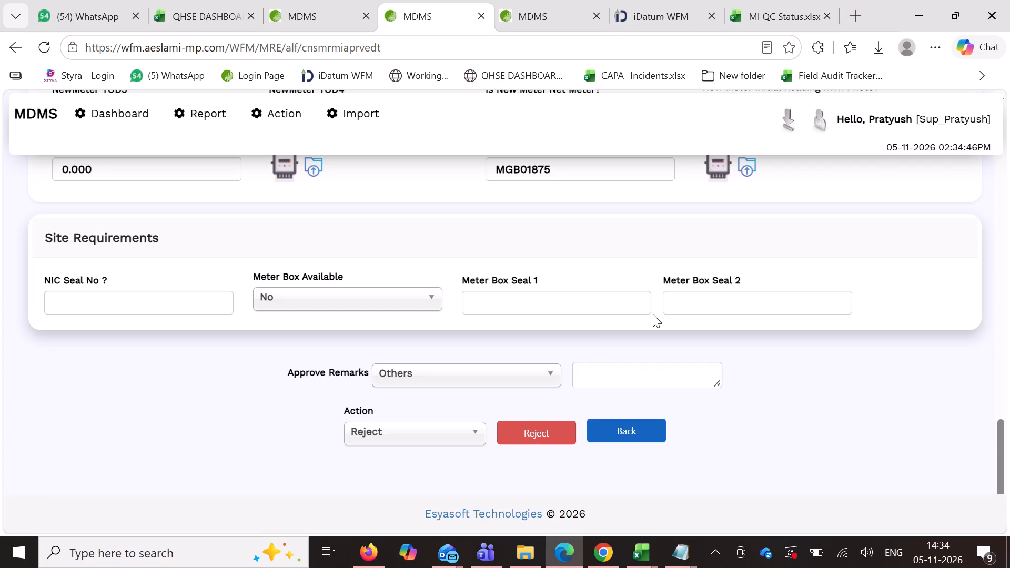
Reject the RajMohalla Zone consumer MI record with the custom remark "New meter Mismatch".
{"action": "left_click", "coordinate": [602, 377]}
{"action": "type", "text": "New mteer"}
{"action": "key", "text": "BackSpace"}
{"action": "key", "text": "BackSpace"}
{"action": "key", "text": "BackSpace"}
{"action": "key", "text": "BackSpace"}
{"action": "type", "text": "eter Mi"}
{"action": "type", "text": "smatch"}
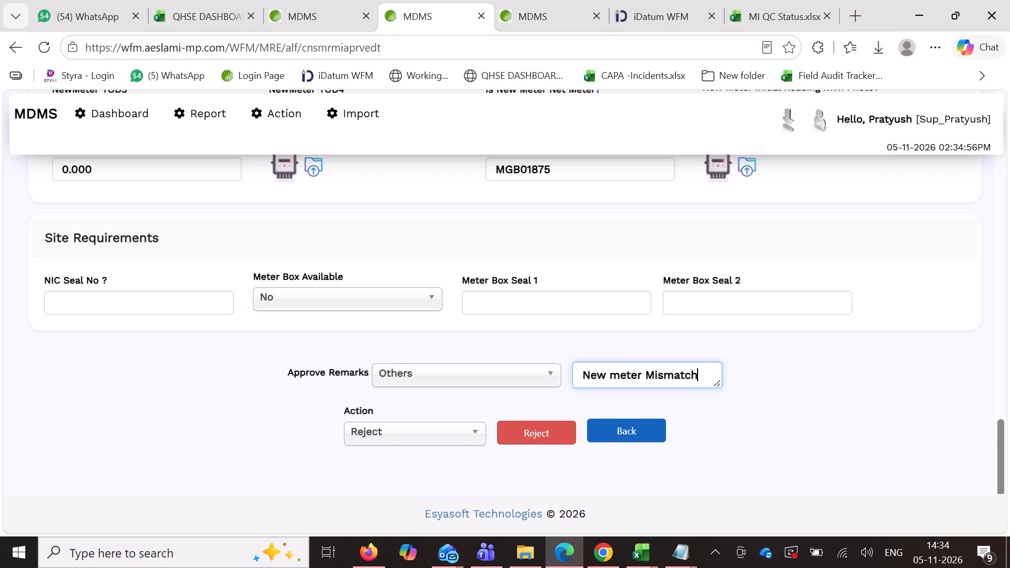
{"action": "left_click", "coordinate": [550, 436]}
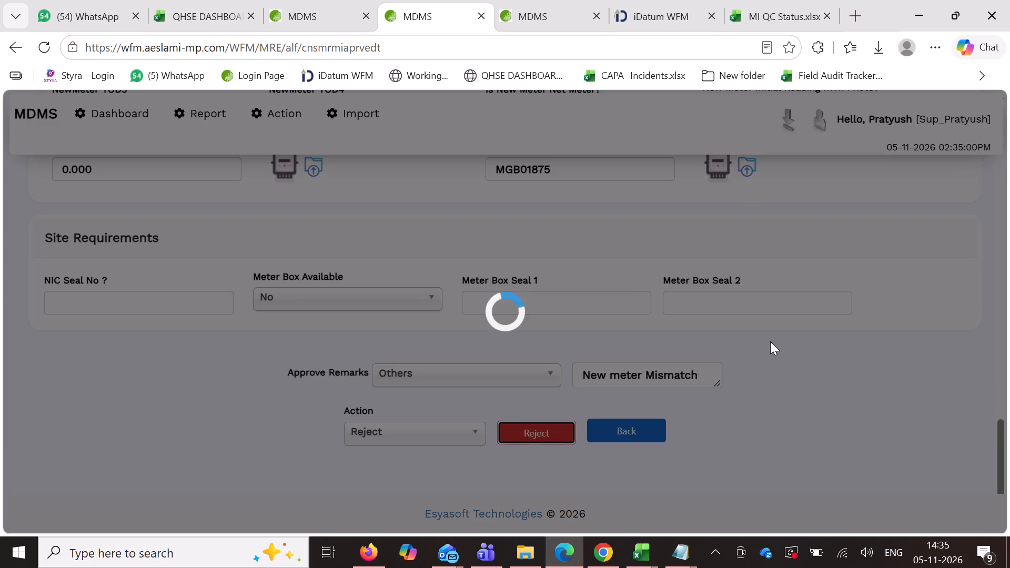
{"action": "left_click", "coordinate": [716, 398]}
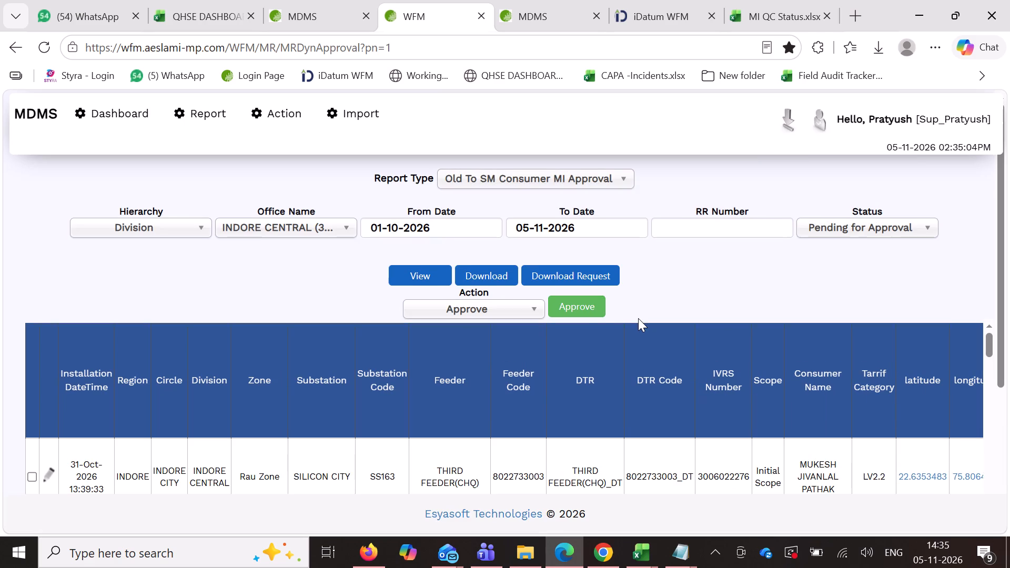
Open the Silicon City consumer MI record and check its old meter final kWh reading photo against the entered serial number and reading.
{"action": "left_click", "coordinate": [36, 484]}
{"action": "left_click", "coordinate": [53, 476]}
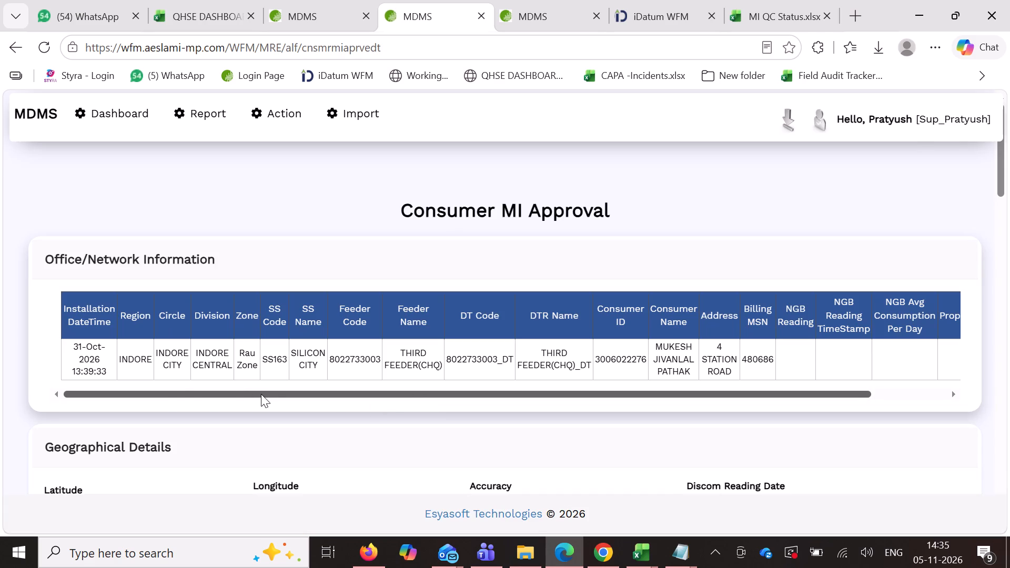
{"action": "scroll", "coordinate": [258, 414], "scroll_direction": "down", "scroll_amount": 4}
{"action": "scroll", "coordinate": [449, 429], "scroll_direction": "down", "scroll_amount": 1}
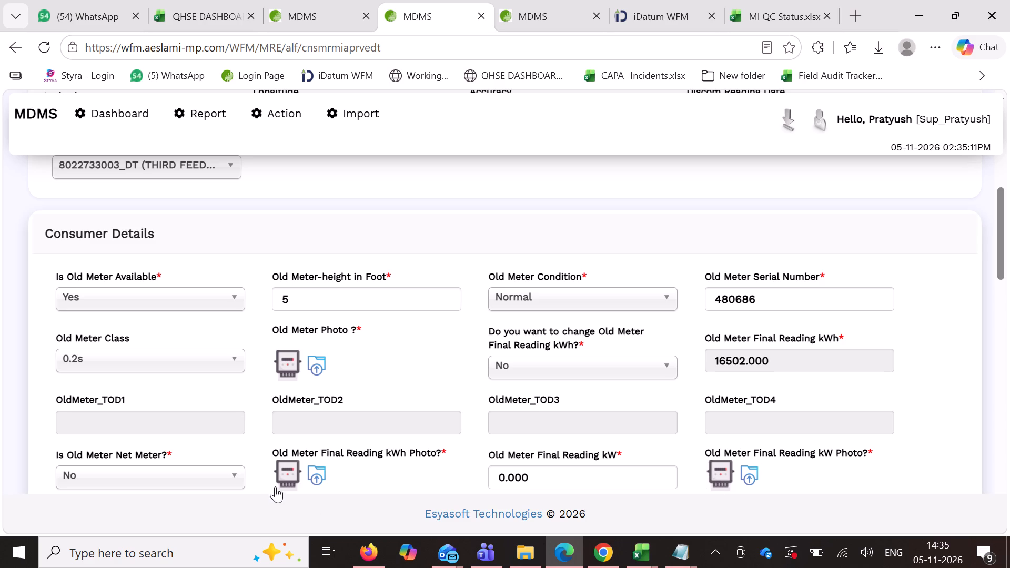
{"action": "left_click", "coordinate": [277, 476]}
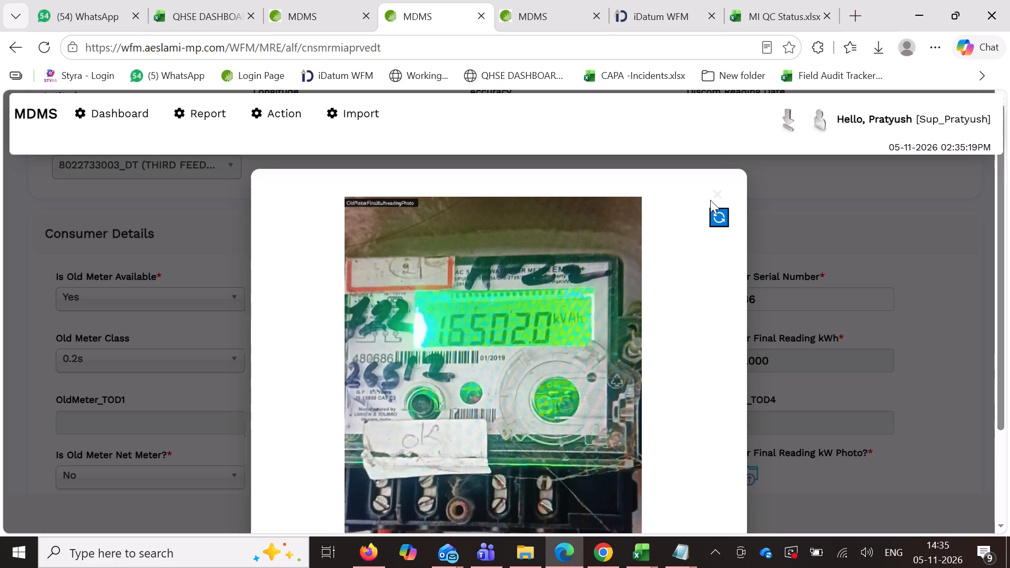
{"action": "left_click_drag", "start_coordinate": [720, 194], "coordinate": [715, 195]}
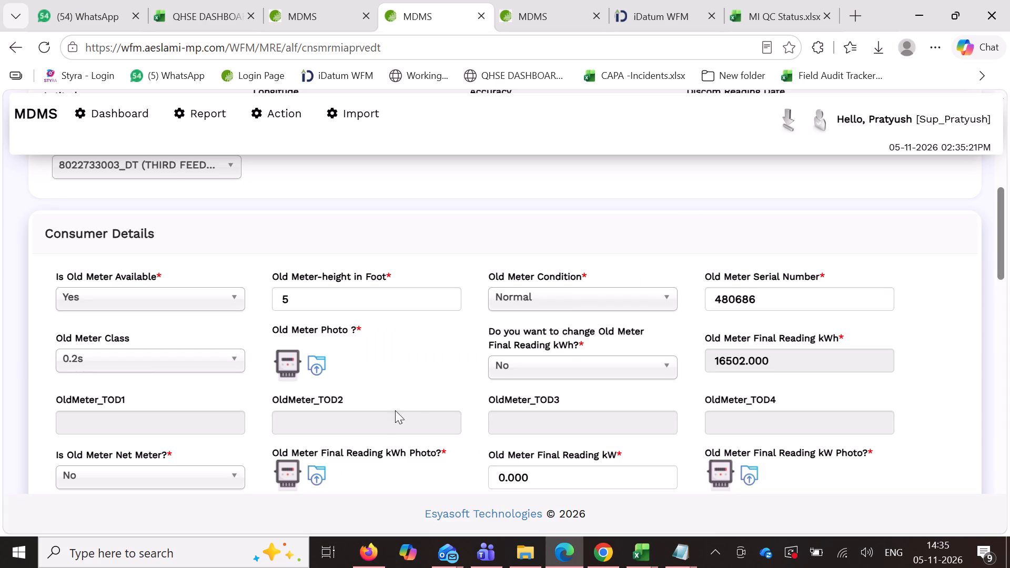
Check the Silicon City record's new meter initial kWh reading photo against the entered new meter serial number and reading.
{"action": "left_click", "coordinate": [288, 265]}
{"action": "scroll", "coordinate": [605, 315], "scroll_direction": "down", "scroll_amount": 2}
{"action": "scroll", "coordinate": [464, 326], "scroll_direction": "down", "scroll_amount": 1}
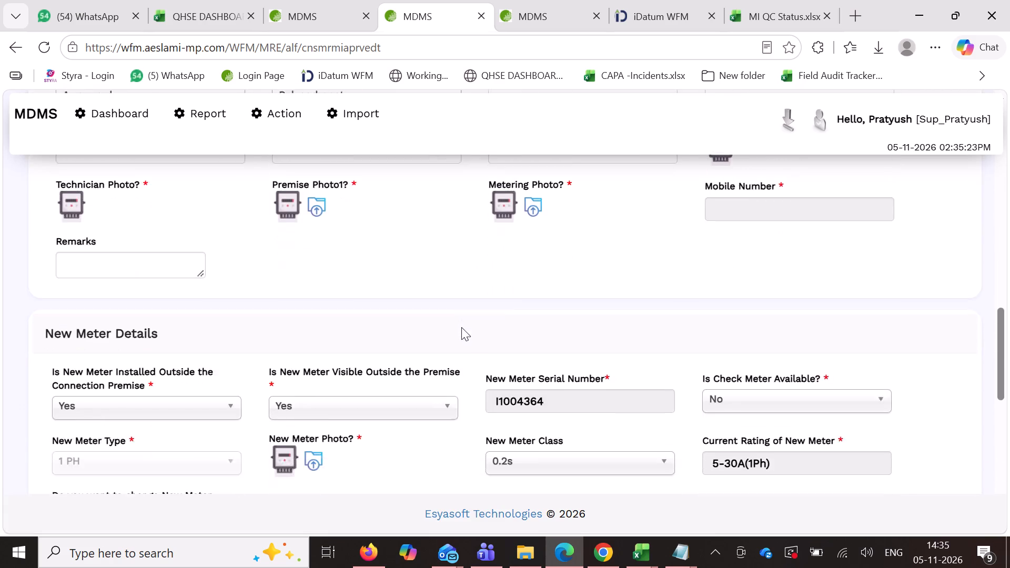
{"action": "scroll", "coordinate": [375, 199], "scroll_direction": "down", "scroll_amount": 1}
{"action": "scroll", "coordinate": [375, 200], "scroll_direction": "up", "scroll_amount": 3}
{"action": "left_click", "coordinate": [718, 391]}
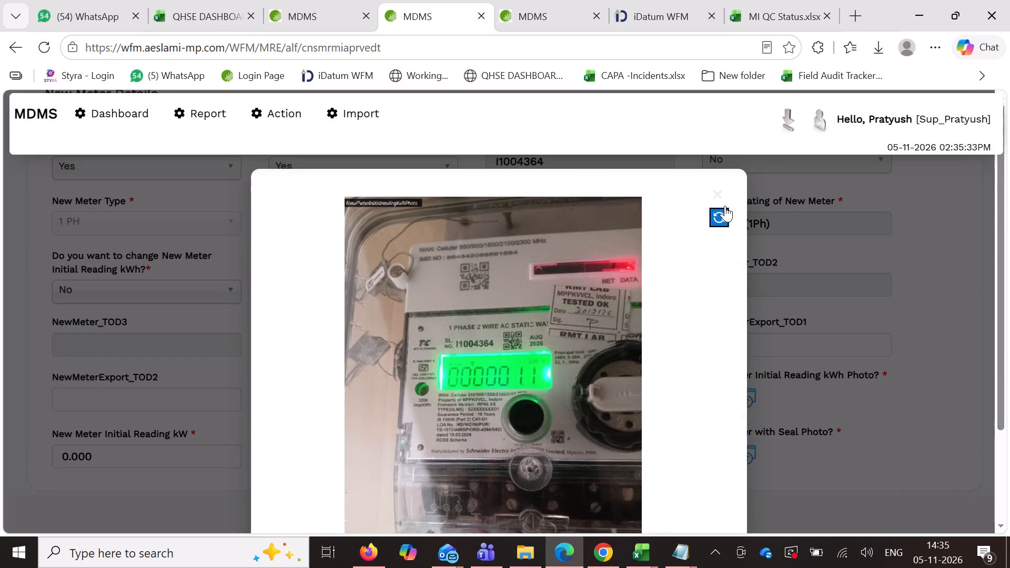
{"action": "left_click", "coordinate": [718, 196]}
Approve the Silicon City consumer MI record with the remark "ok".
{"action": "scroll", "coordinate": [390, 236], "scroll_direction": "left", "scroll_amount": 2}
{"action": "left_click", "coordinate": [390, 236]}
{"action": "scroll", "coordinate": [315, 239], "scroll_direction": "down", "scroll_amount": 1}
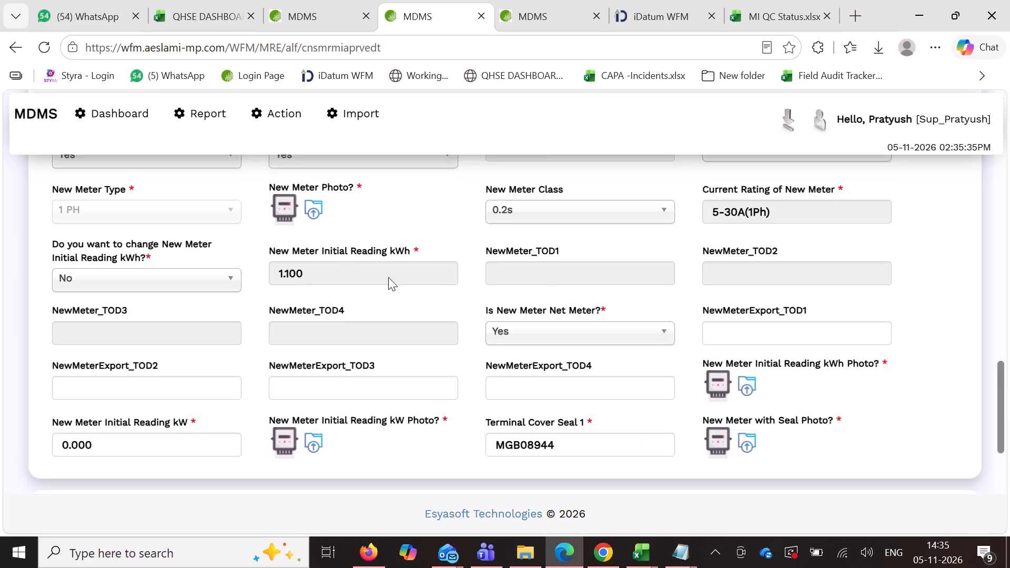
{"action": "scroll", "coordinate": [388, 277], "scroll_direction": "down", "scroll_amount": 1}
{"action": "left_click", "coordinate": [500, 367]}
{"action": "key", "text": "o"}
{"action": "key", "text": "k"}
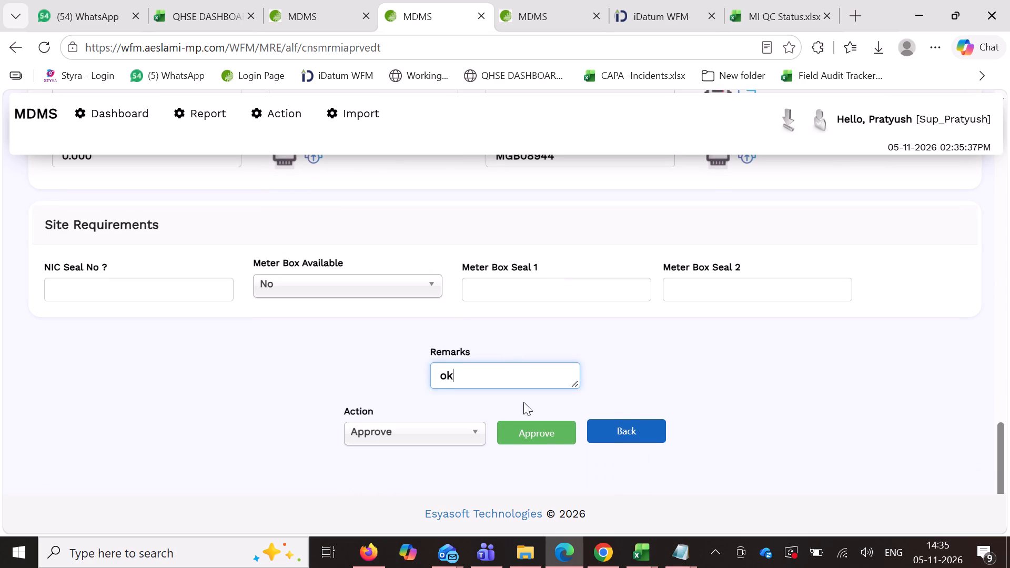
{"action": "left_click", "coordinate": [527, 422]}
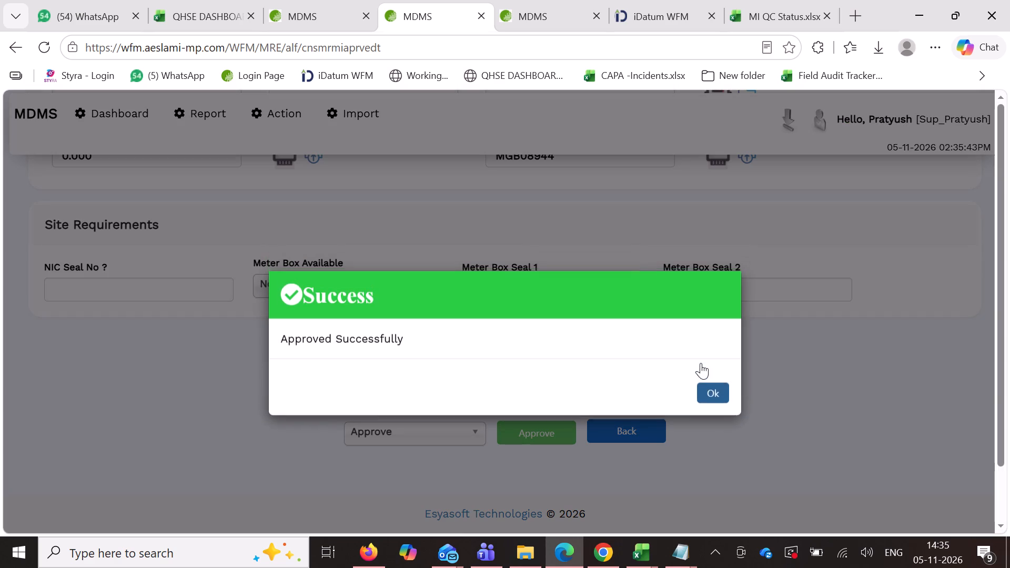
{"action": "left_click", "coordinate": [712, 397]}
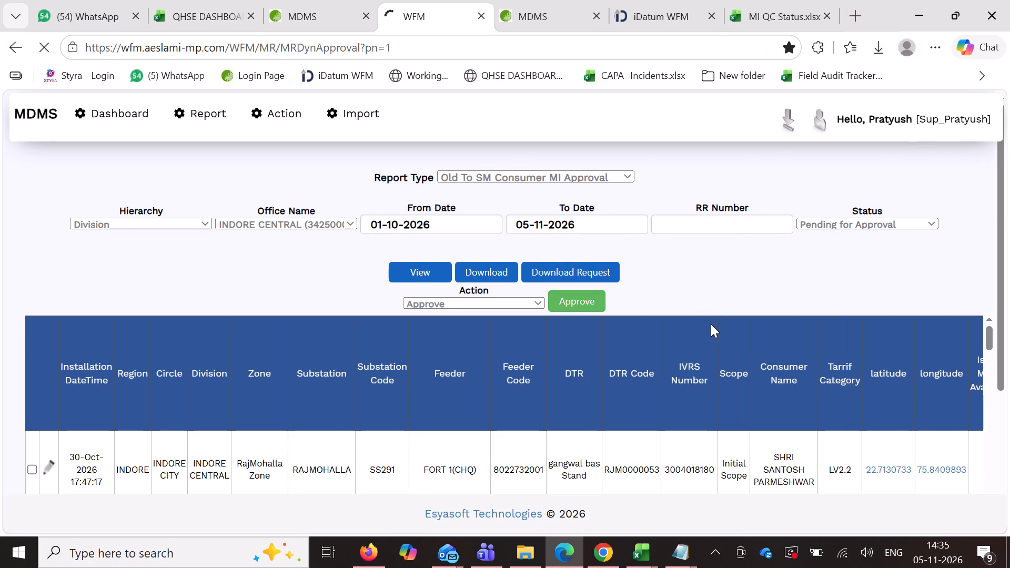
Open the RajMohalla Zone record on the gangwal bas Stand DTR and compare its old meter final kWh photo with the entered details.
{"action": "left_click", "coordinate": [48, 475]}
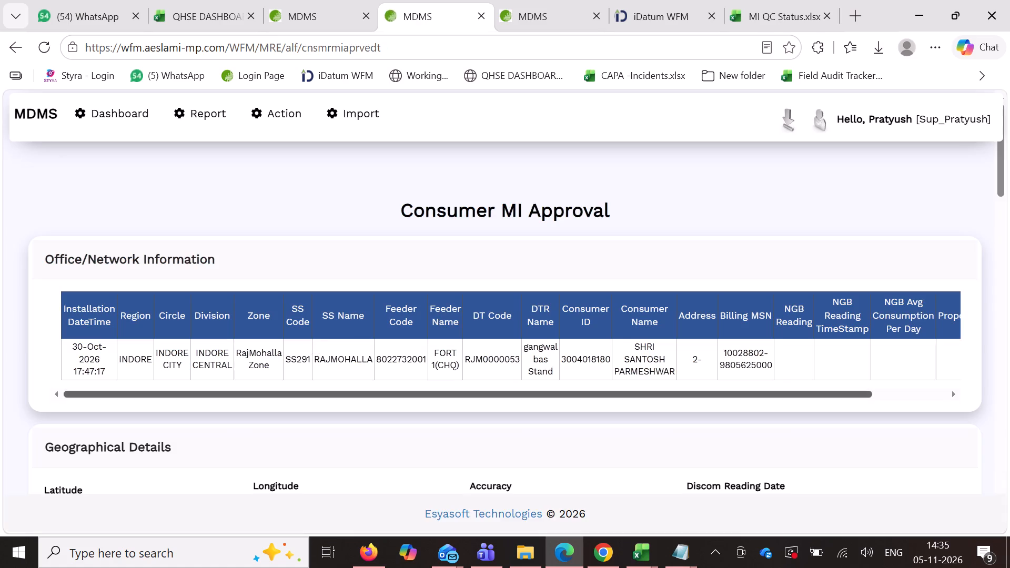
{"action": "scroll", "coordinate": [512, 399], "scroll_direction": "down", "scroll_amount": 4}
{"action": "scroll", "coordinate": [421, 344], "scroll_direction": "up", "scroll_amount": 1}
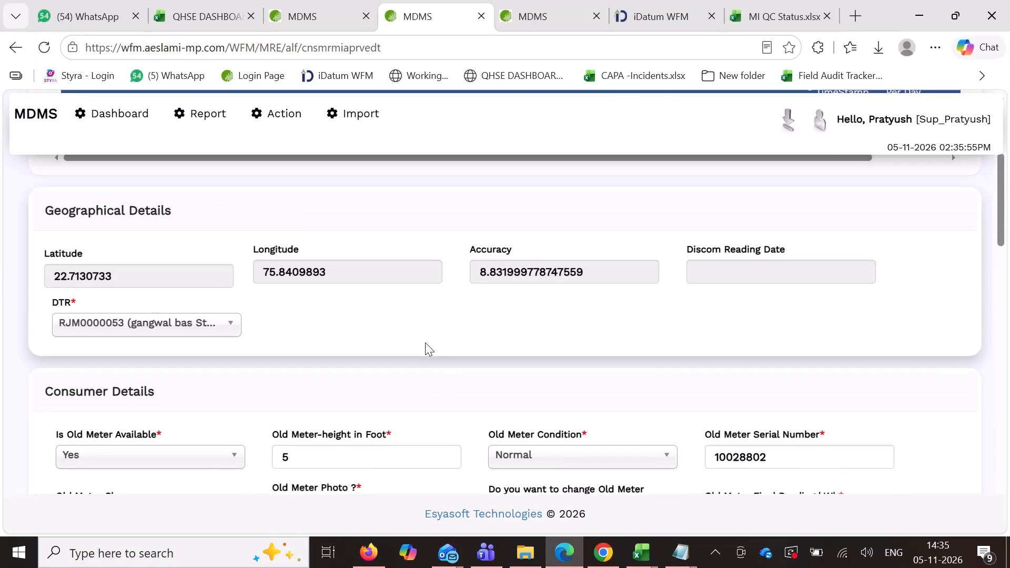
{"action": "scroll", "coordinate": [426, 342], "scroll_direction": "down", "scroll_amount": 2}
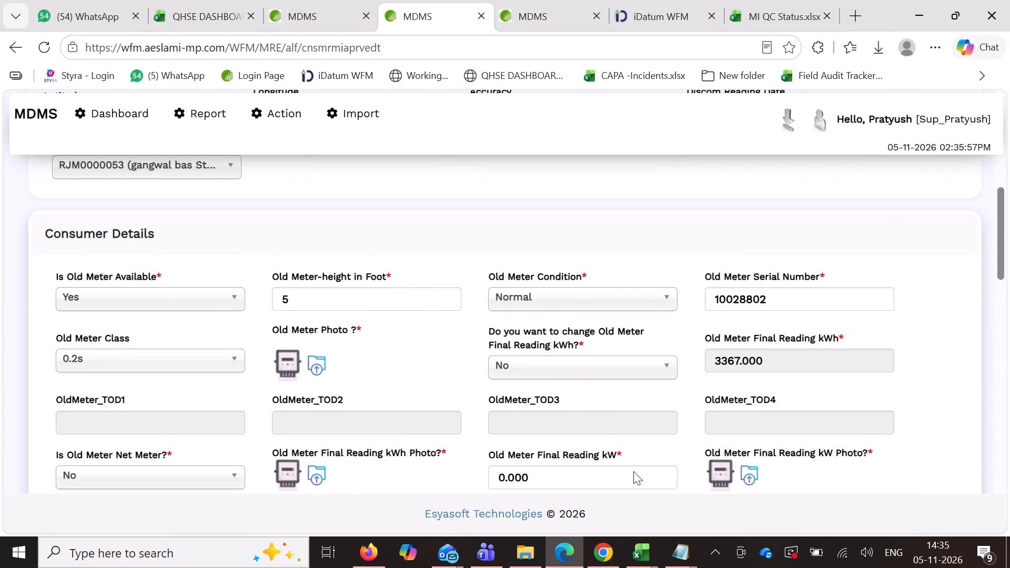
{"action": "left_click", "coordinate": [295, 471]}
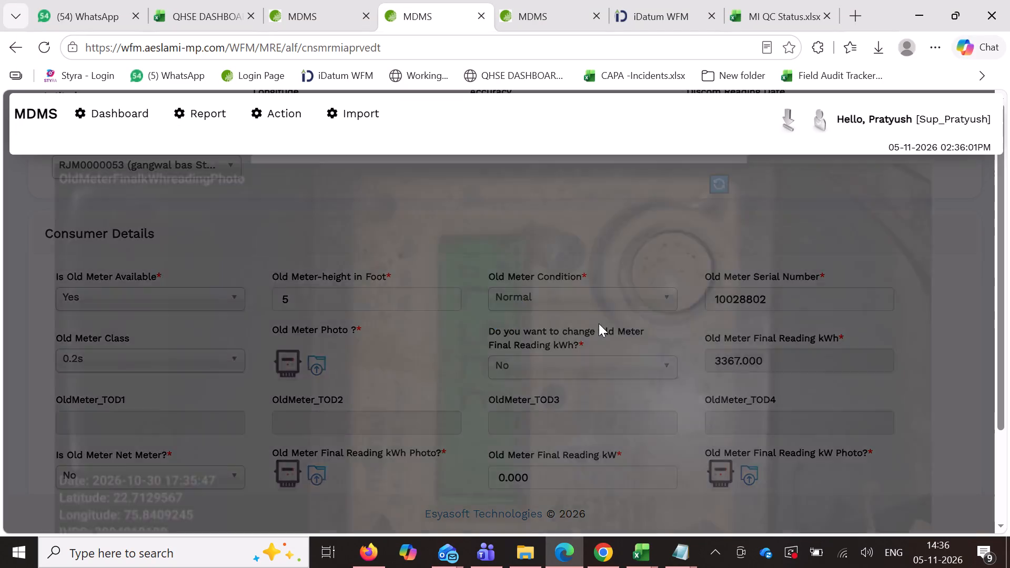
{"action": "left_click", "coordinate": [716, 217]}
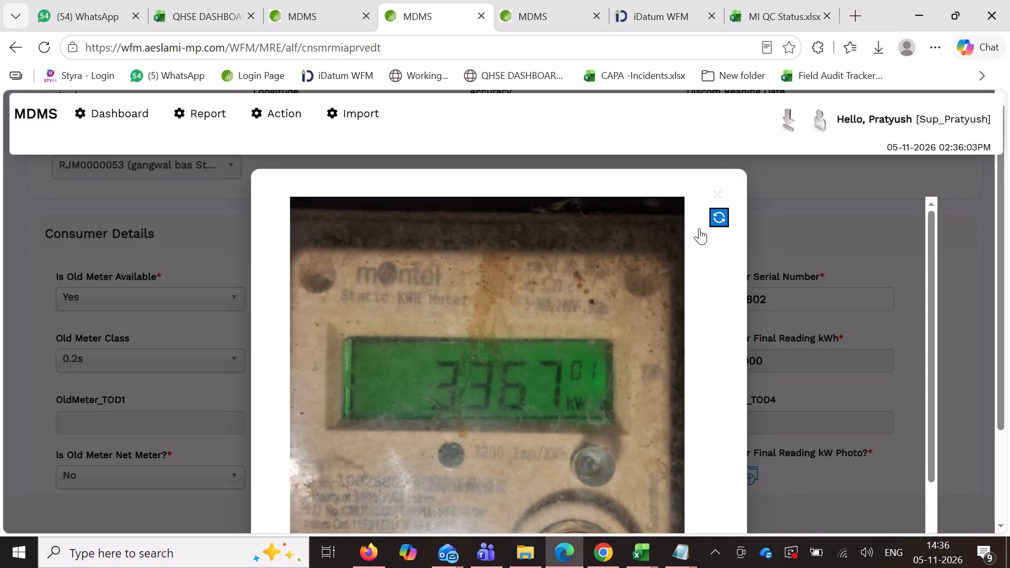
{"action": "scroll", "coordinate": [492, 451], "scroll_direction": "down", "scroll_amount": 1}
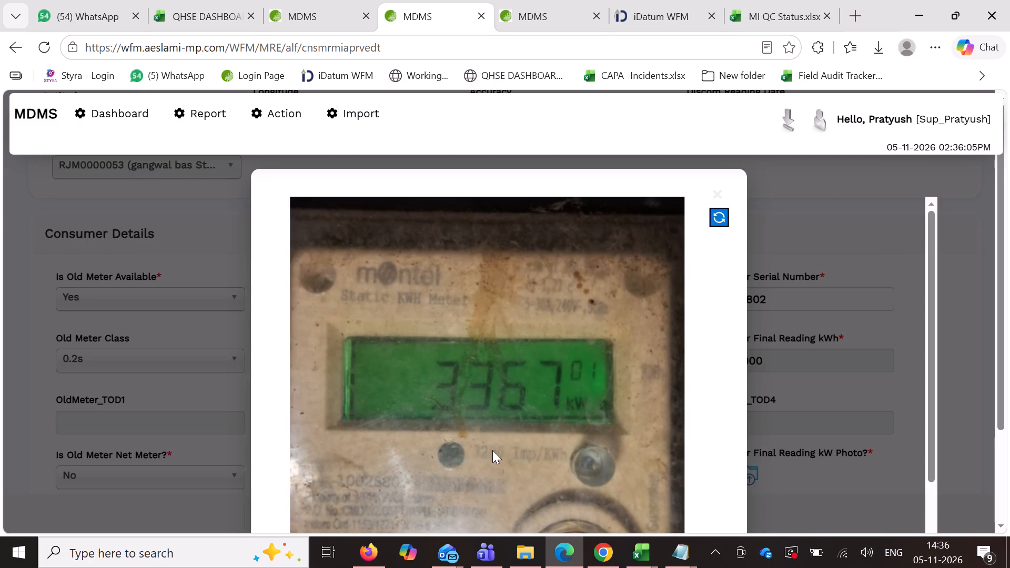
{"action": "scroll", "coordinate": [492, 450], "scroll_direction": "down", "scroll_amount": 1}
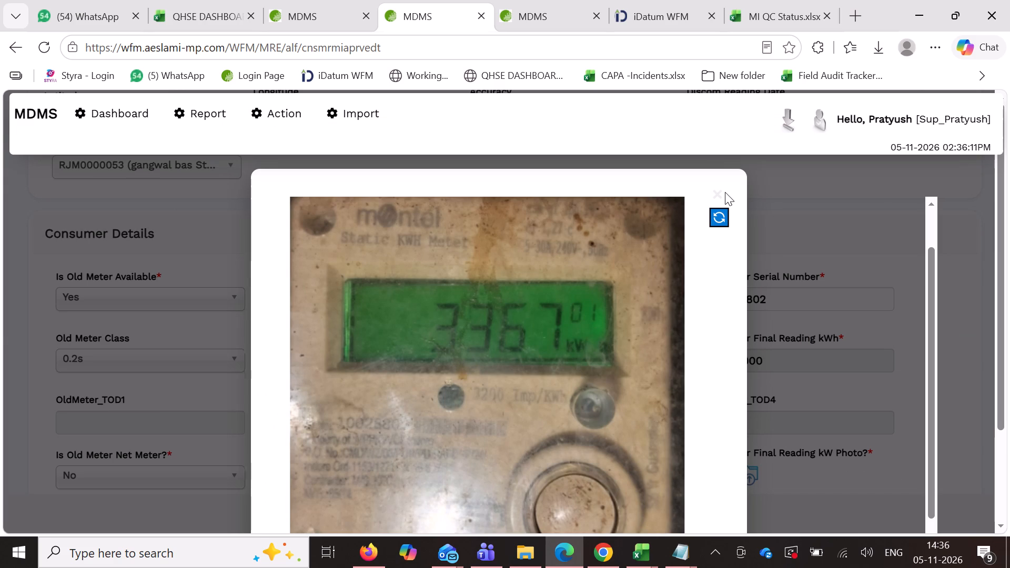
{"action": "left_click", "coordinate": [724, 191]}
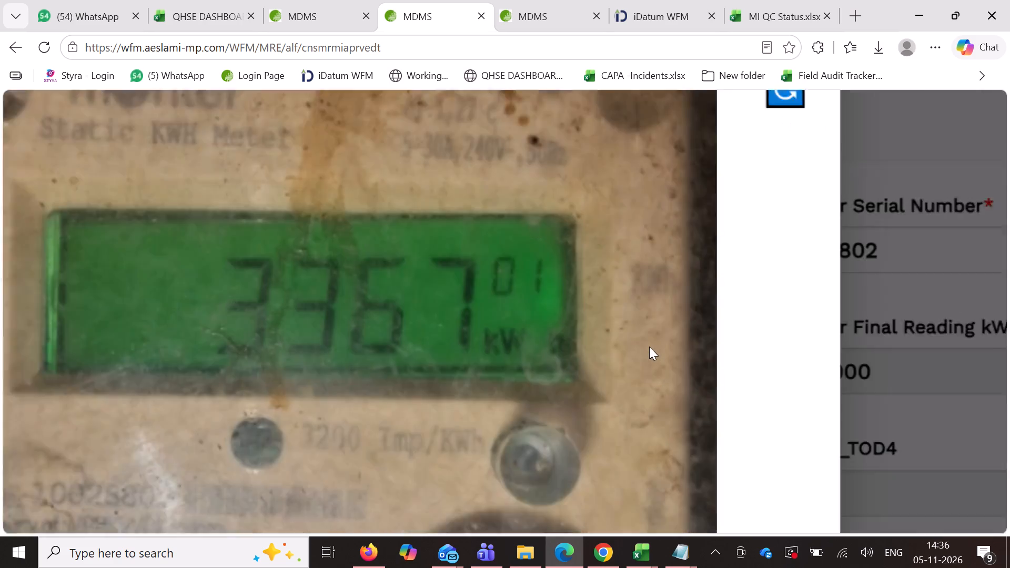
{"action": "left_click", "coordinate": [717, 194]}
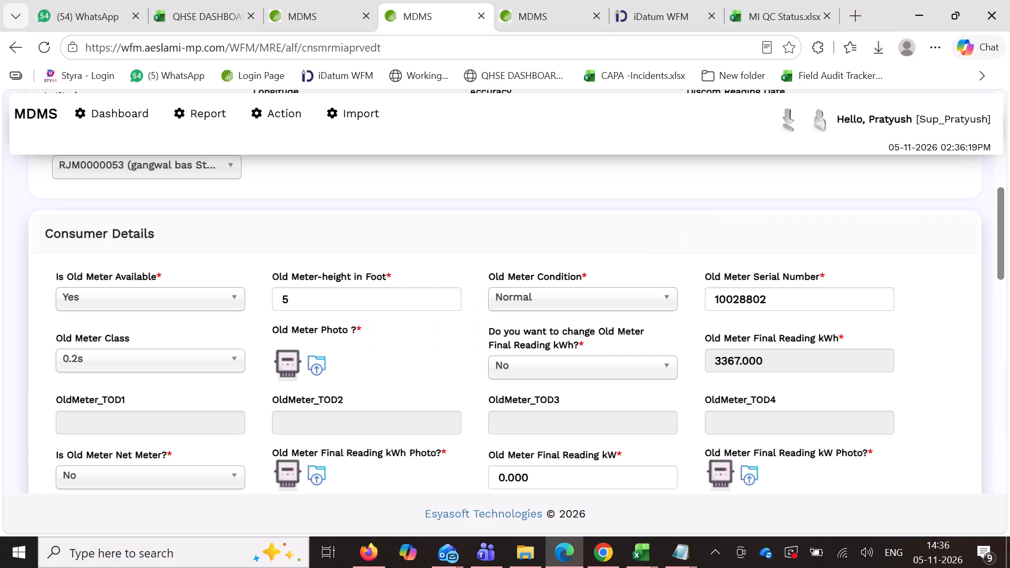
Check the RajMohalla Zone record's new meter initial kWh reading photo against the entered new meter serial number and reading.
{"action": "scroll", "coordinate": [581, 339], "scroll_direction": "down", "scroll_amount": 9}
{"action": "scroll", "coordinate": [496, 365], "scroll_direction": "left", "scroll_amount": 1}
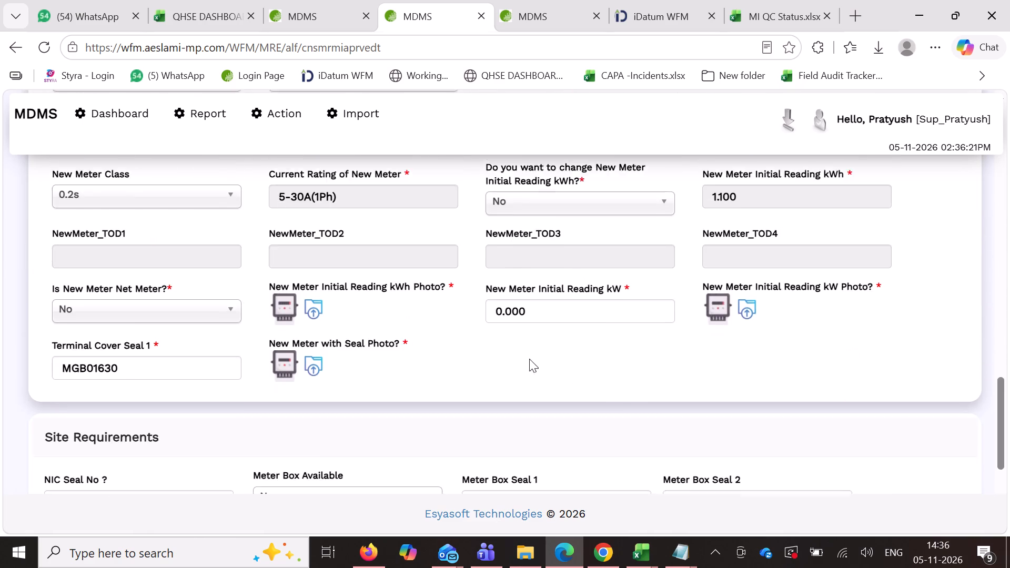
{"action": "scroll", "coordinate": [529, 359], "scroll_direction": "left", "scroll_amount": 1}
{"action": "left_click", "coordinate": [281, 391]}
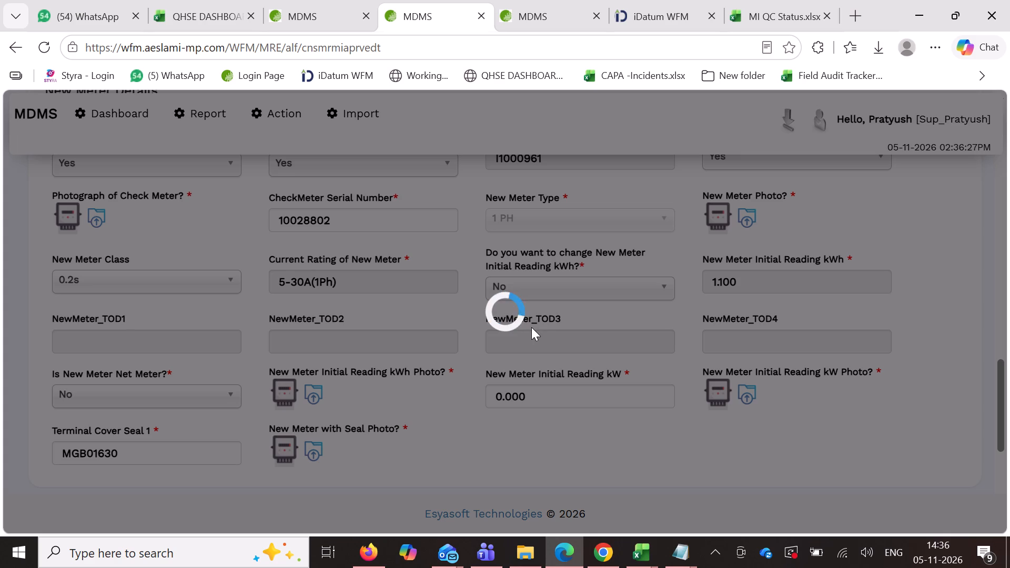
{"action": "left_click", "coordinate": [716, 215]}
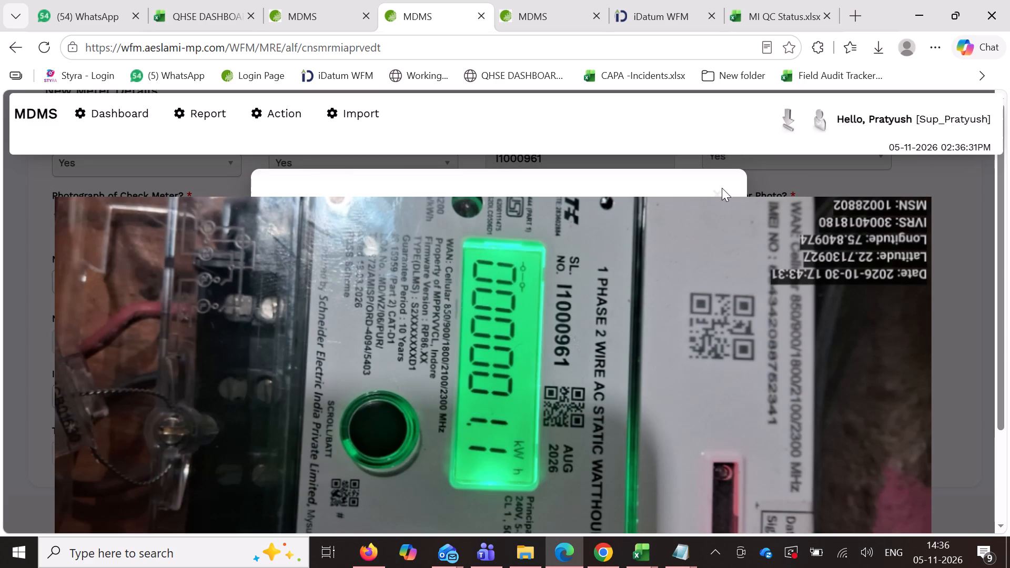
{"action": "left_click", "coordinate": [719, 190]}
Approve the RajMohalla Zone consumer MI record with the remark "ok".
{"action": "scroll", "coordinate": [499, 402], "scroll_direction": "down", "scroll_amount": 4}
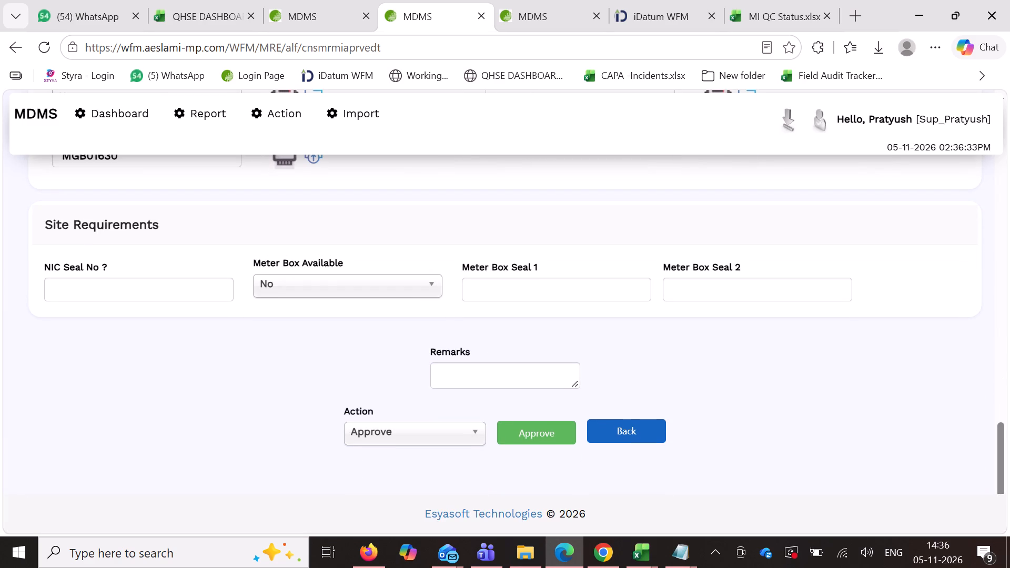
{"action": "left_click", "coordinate": [517, 374]}
{"action": "type", "text": "ok"}
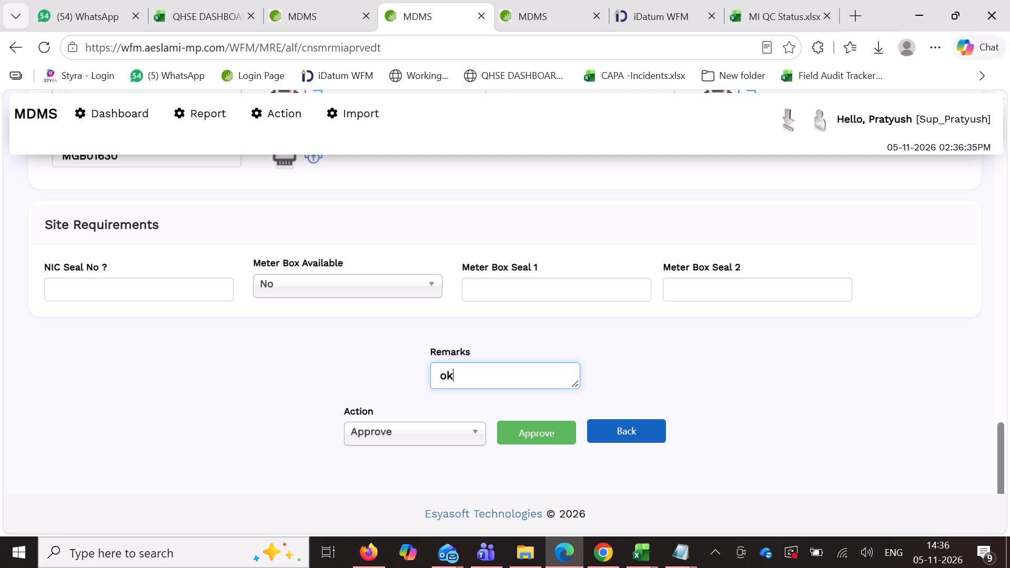
{"action": "scroll", "coordinate": [620, 393], "scroll_direction": "down", "scroll_amount": 4}
{"action": "left_click", "coordinate": [533, 426]}
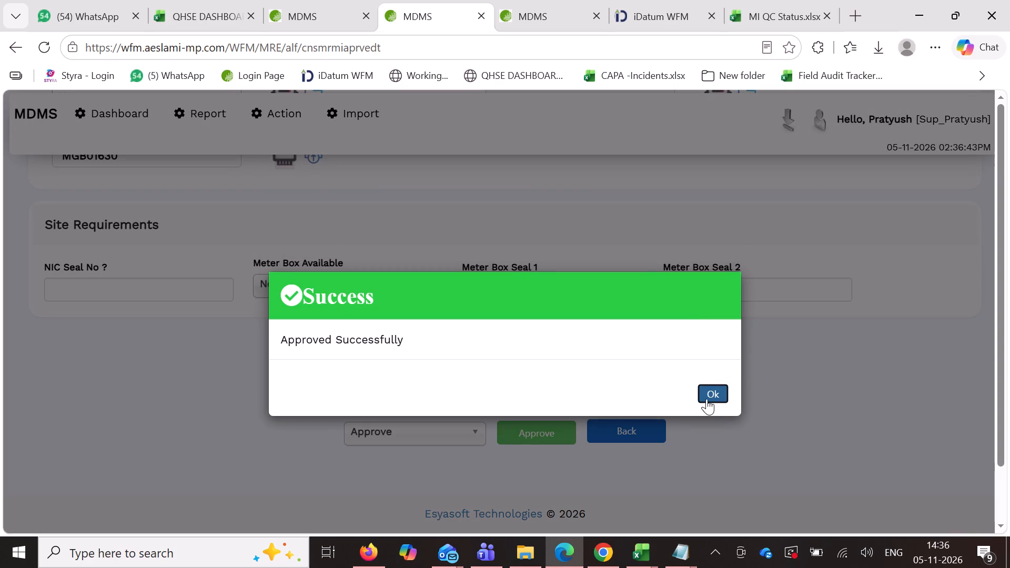
{"action": "left_click", "coordinate": [706, 399]}
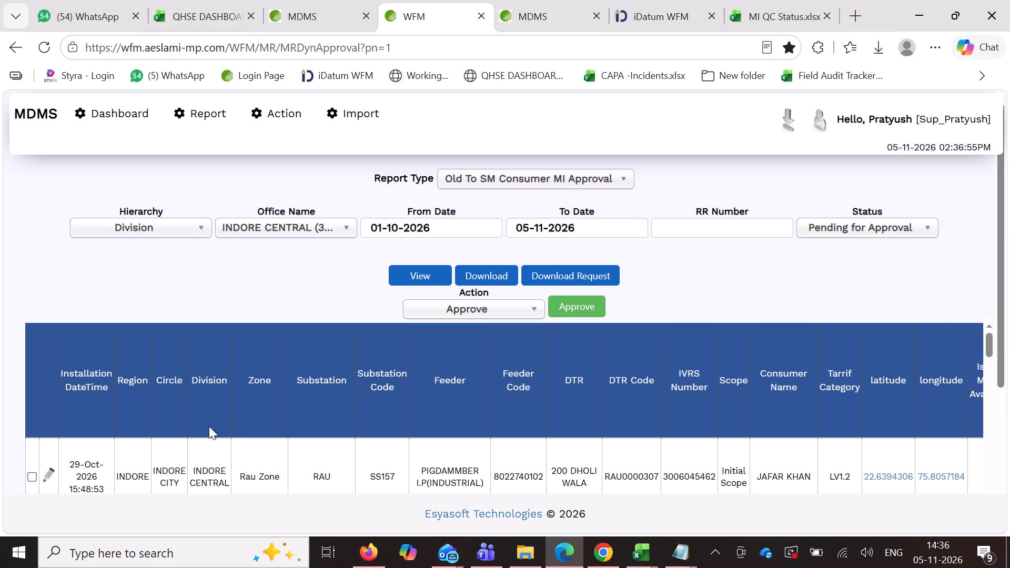
Open the Rau substation record on the 200 DHOLI WALA DTR and compare its old meter final kWh photo with the entered details.
{"action": "left_click", "coordinate": [49, 478]}
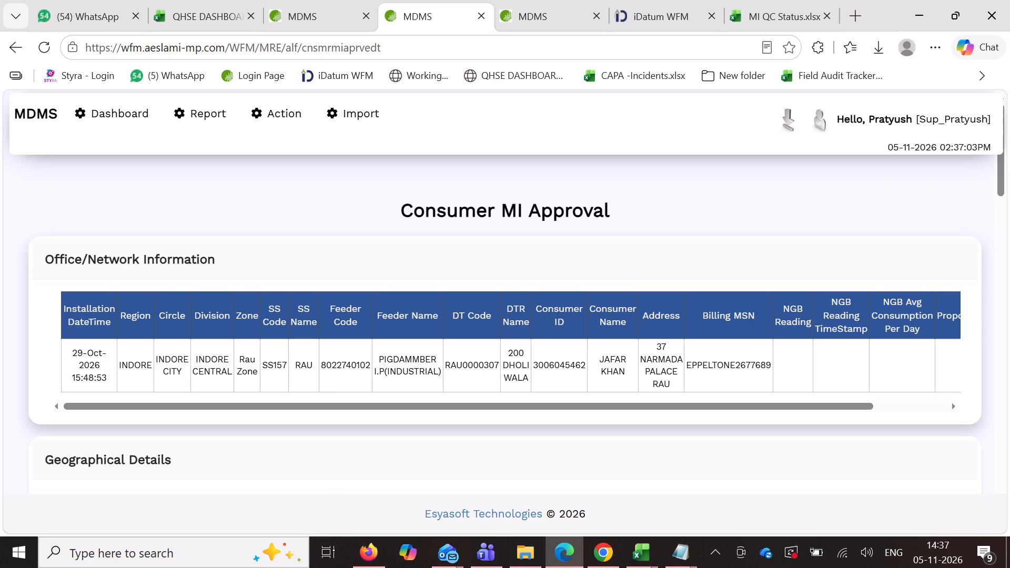
{"action": "scroll", "coordinate": [135, 427], "scroll_direction": "down", "scroll_amount": 2}
{"action": "scroll", "coordinate": [381, 387], "scroll_direction": "down", "scroll_amount": 2}
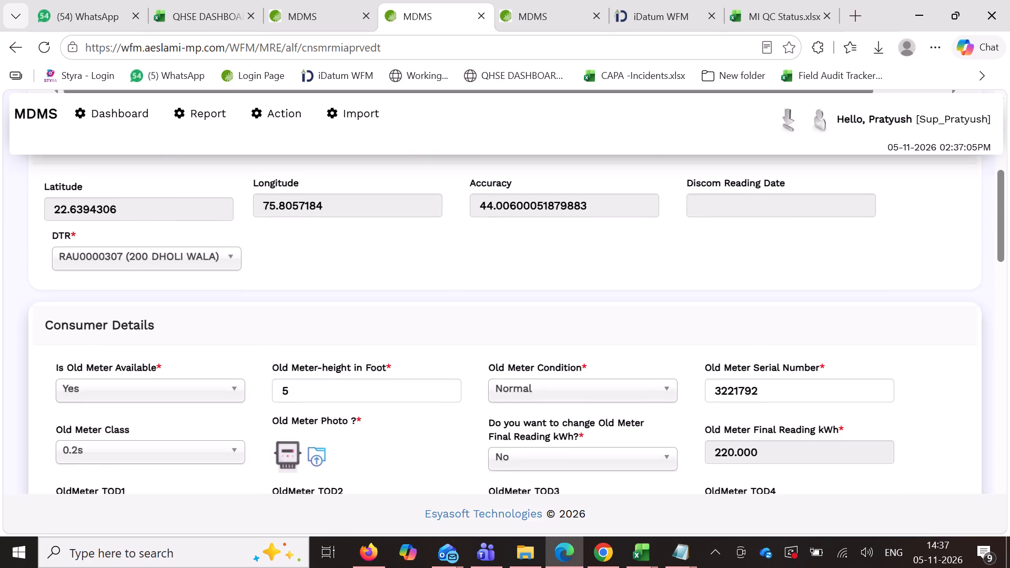
{"action": "scroll", "coordinate": [538, 370], "scroll_direction": "down", "scroll_amount": 2}
{"action": "left_click", "coordinate": [283, 401]}
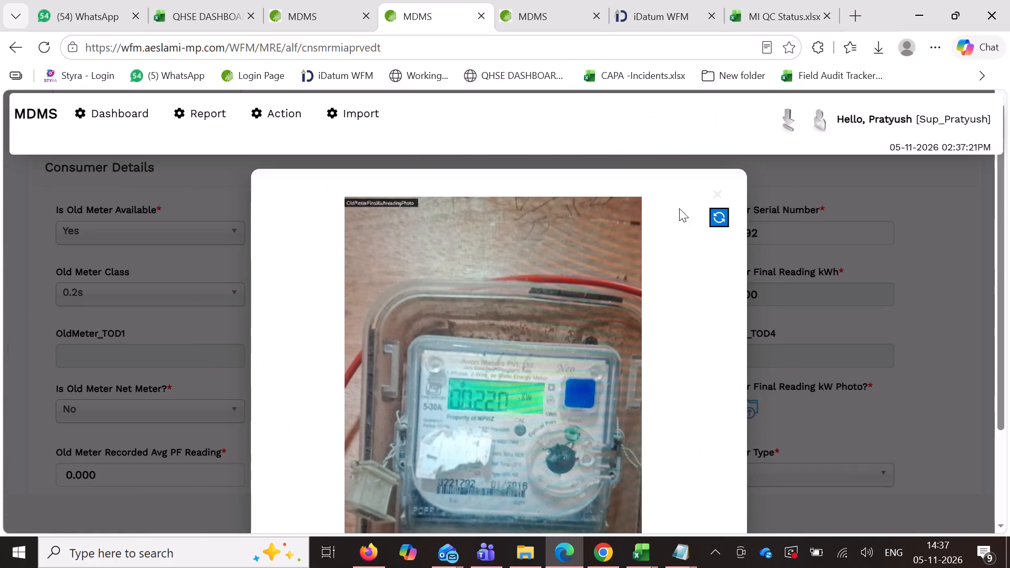
{"action": "left_click", "coordinate": [719, 189]}
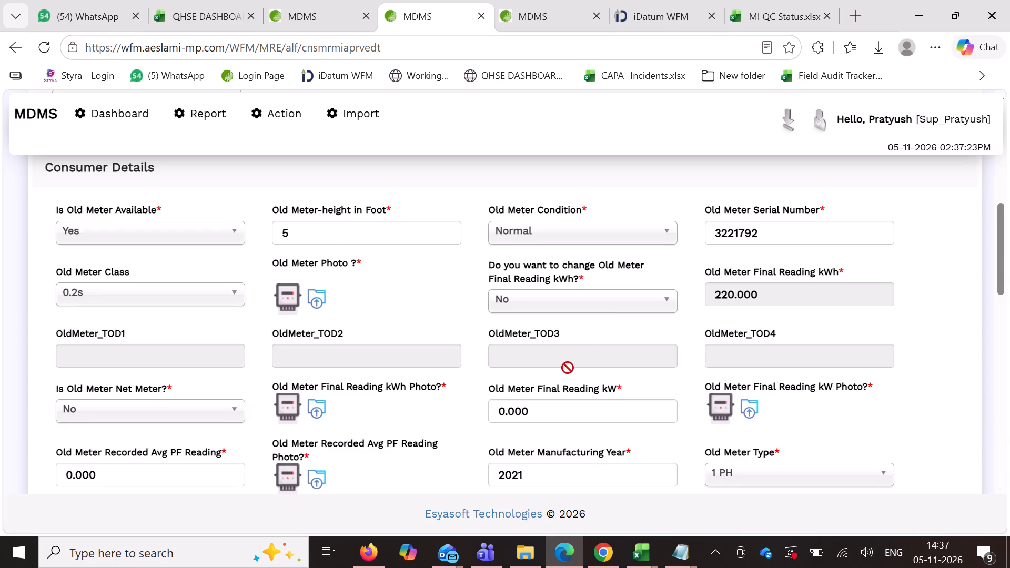
Check the Rau substation record's new meter initial kWh reading photo against the entered new meter serial number and reading.
{"action": "scroll", "coordinate": [567, 367], "scroll_direction": "down", "scroll_amount": 4}
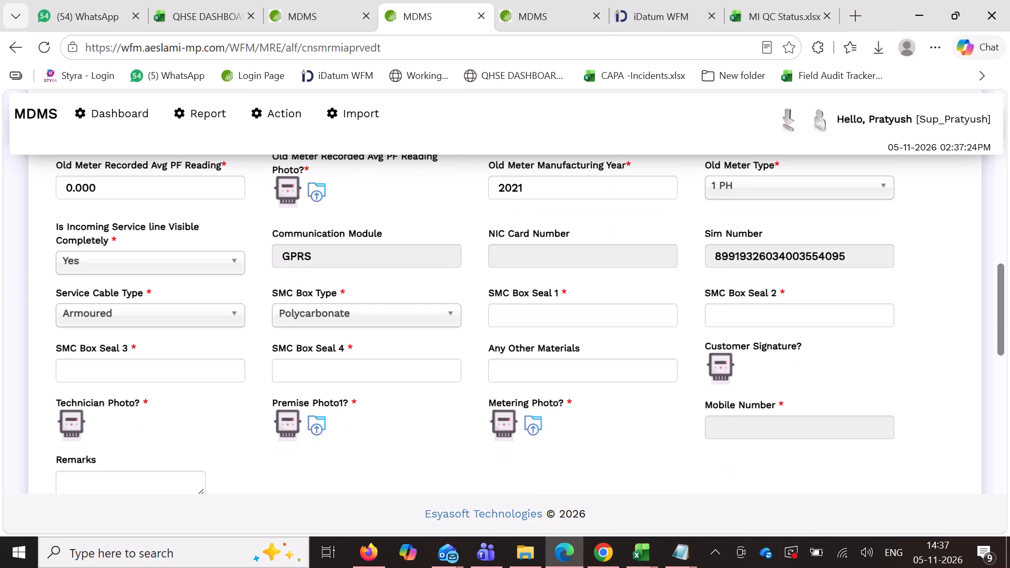
{"action": "scroll", "coordinate": [513, 423], "scroll_direction": "down", "scroll_amount": 5}
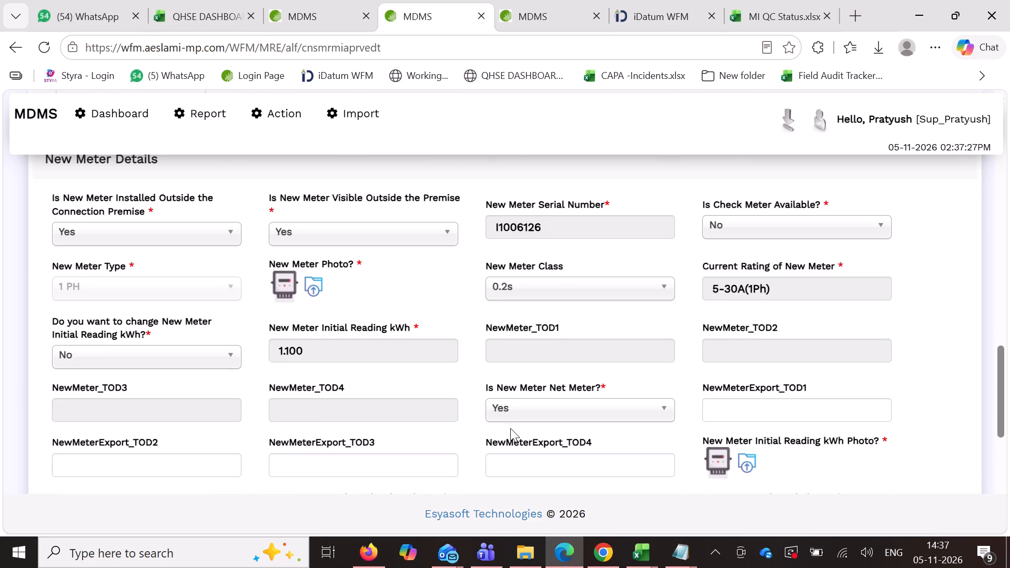
{"action": "left_click", "coordinate": [715, 459]}
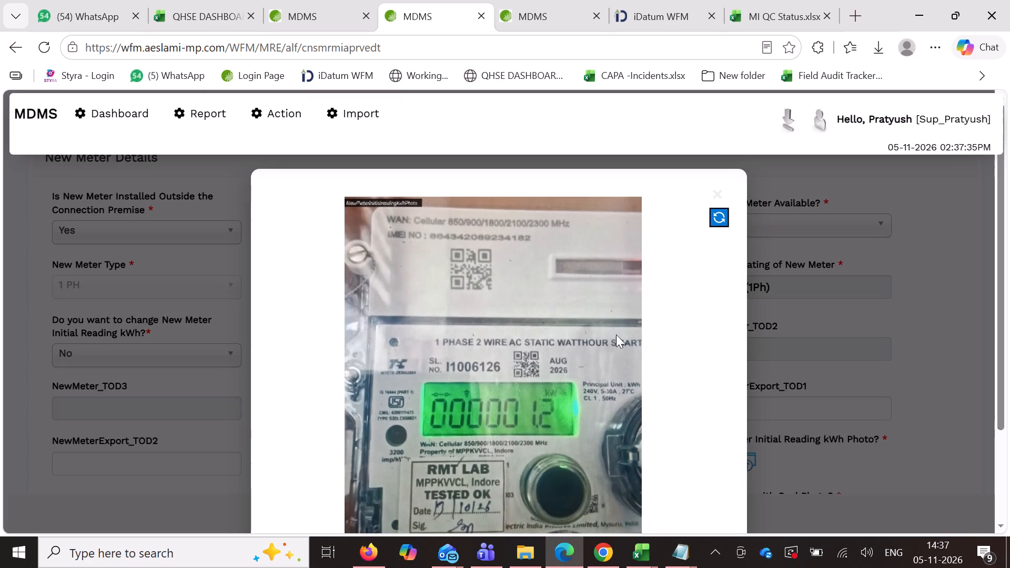
{"action": "left_click", "coordinate": [717, 193]}
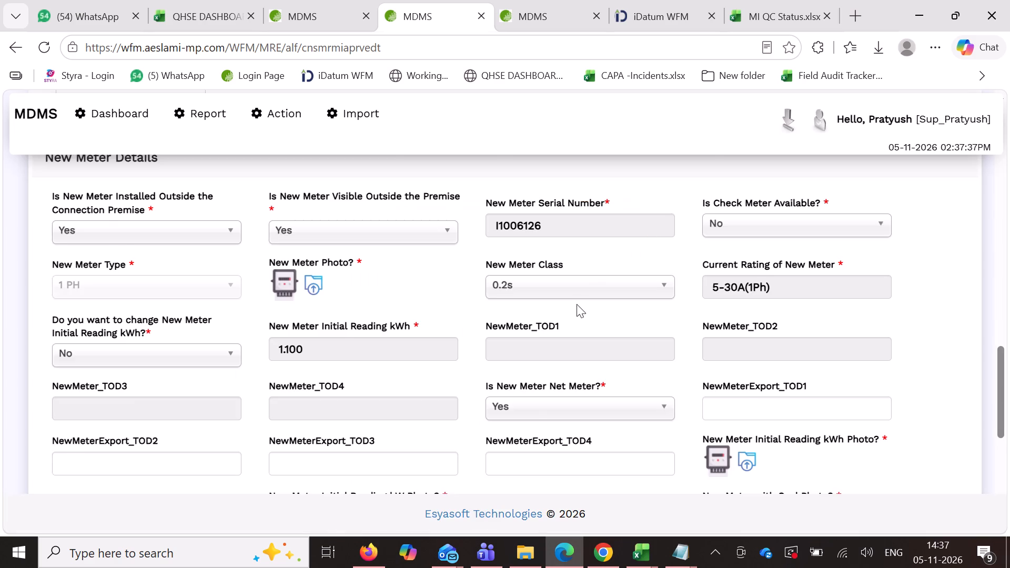
Approve the Rau substation consumer MI record with the remark "ok".
{"action": "scroll", "coordinate": [576, 304], "scroll_direction": "down", "scroll_amount": 4}
{"action": "left_click", "coordinate": [523, 371]}
{"action": "type", "text": "ok"}
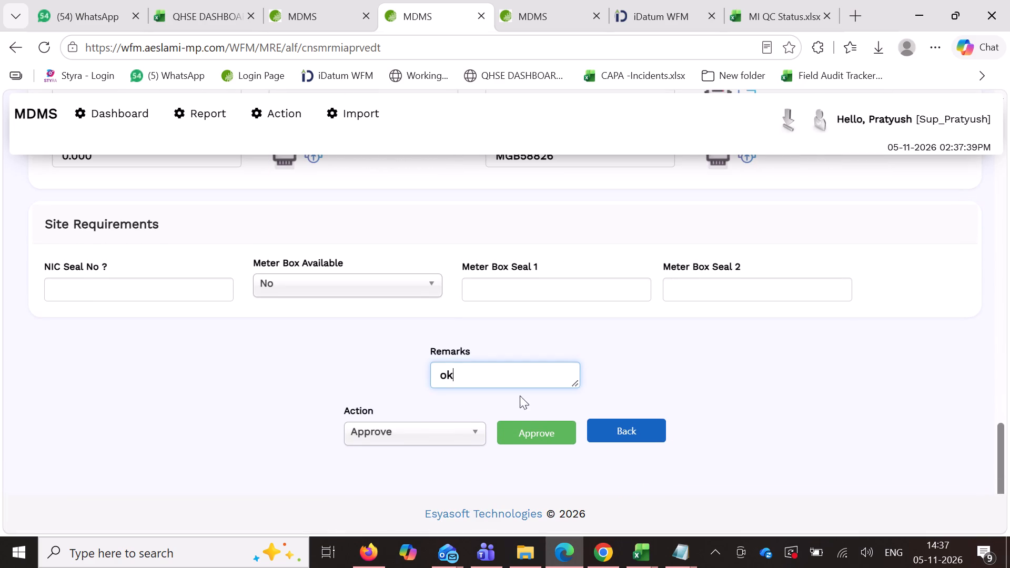
{"action": "left_click", "coordinate": [529, 423]}
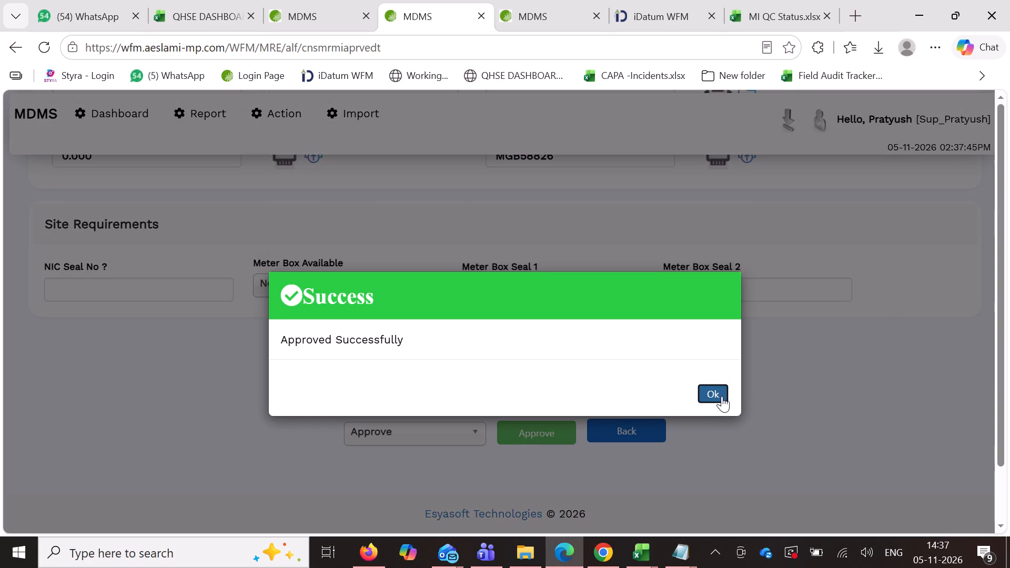
{"action": "left_click", "coordinate": [722, 396]}
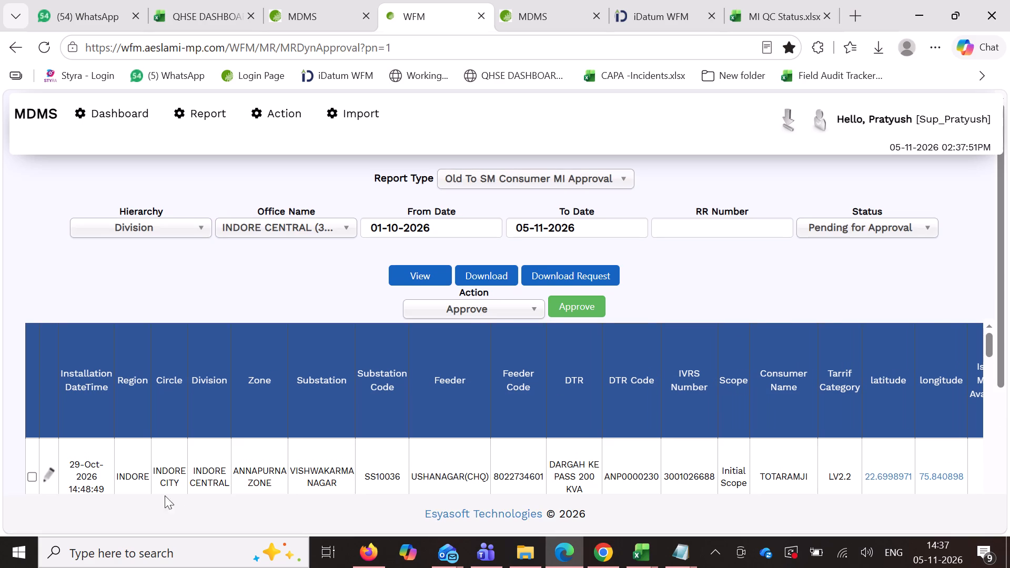
Open the Annapurna Zone record on the DARGAH KE PASS 200 KVA DTR and compare its old meter final kWh photo with the entered details.
{"action": "left_click", "coordinate": [45, 474]}
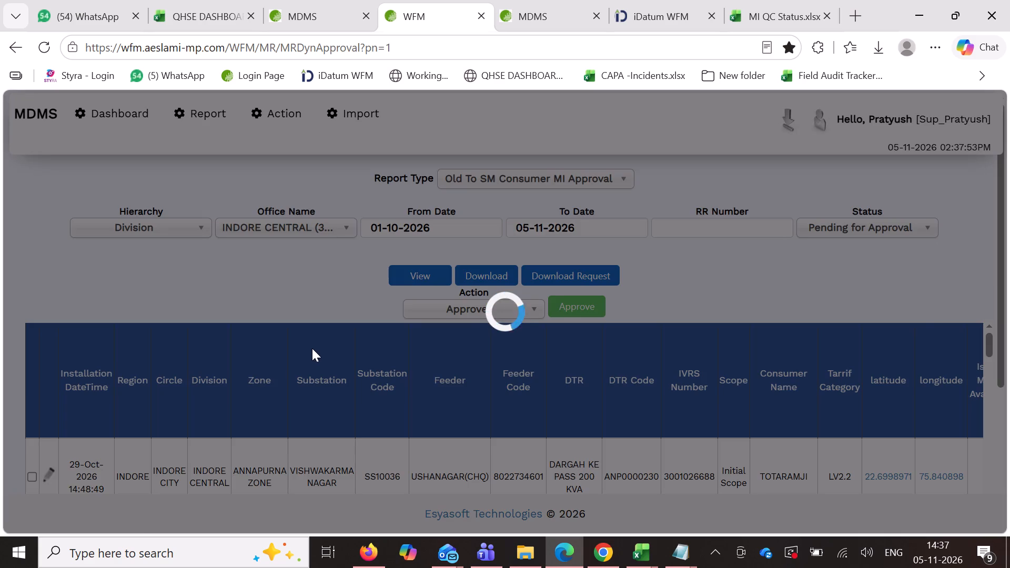
{"action": "scroll", "coordinate": [262, 362], "scroll_direction": "down", "scroll_amount": 4}
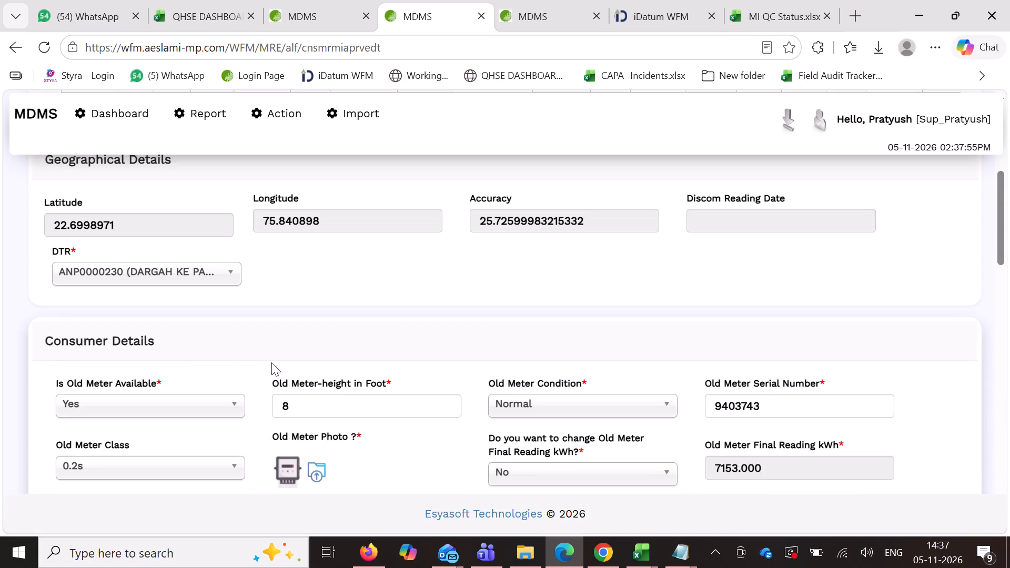
{"action": "scroll", "coordinate": [357, 321], "scroll_direction": "down", "scroll_amount": 2}
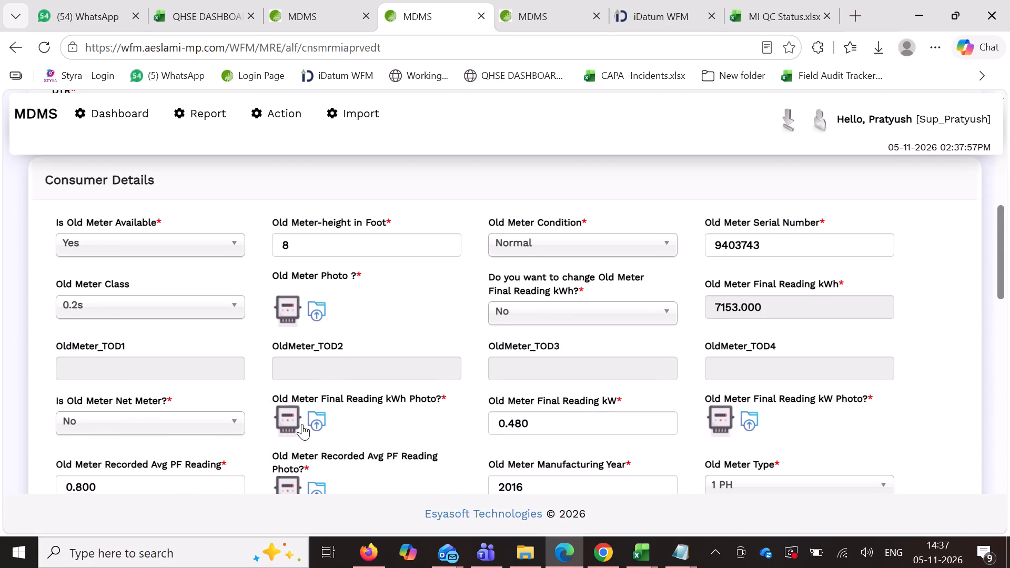
{"action": "left_click", "coordinate": [302, 424]}
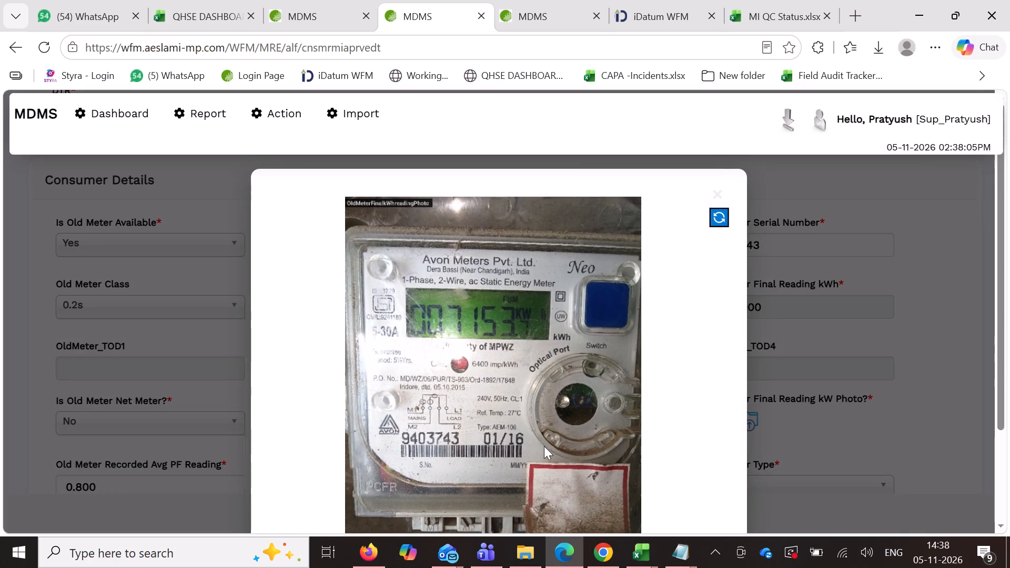
{"action": "left_click", "coordinate": [722, 194]}
Check the Annapurna Zone record's new meter initial kWh reading photo against the entered new meter serial number and reading.
{"action": "scroll", "coordinate": [548, 366], "scroll_direction": "down", "scroll_amount": 1}
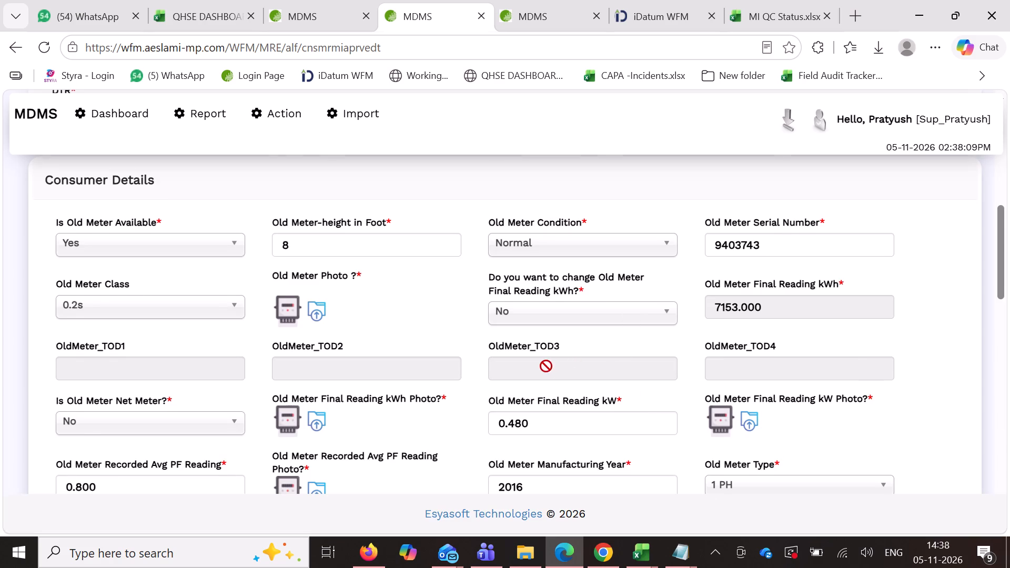
{"action": "scroll", "coordinate": [546, 366], "scroll_direction": "down", "scroll_amount": 5}
{"action": "scroll", "coordinate": [459, 401], "scroll_direction": "down", "scroll_amount": 3}
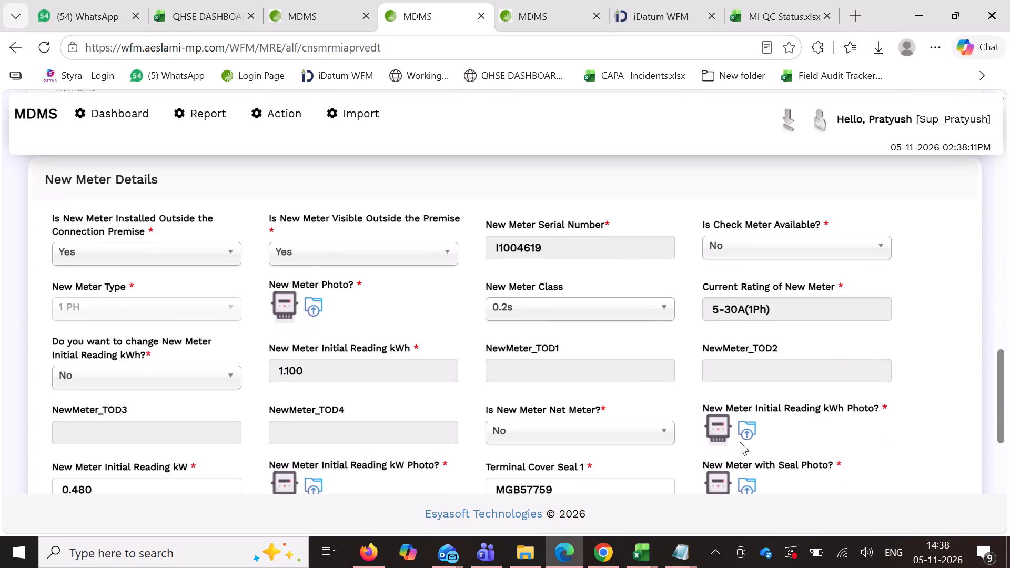
{"action": "left_click", "coordinate": [712, 429]}
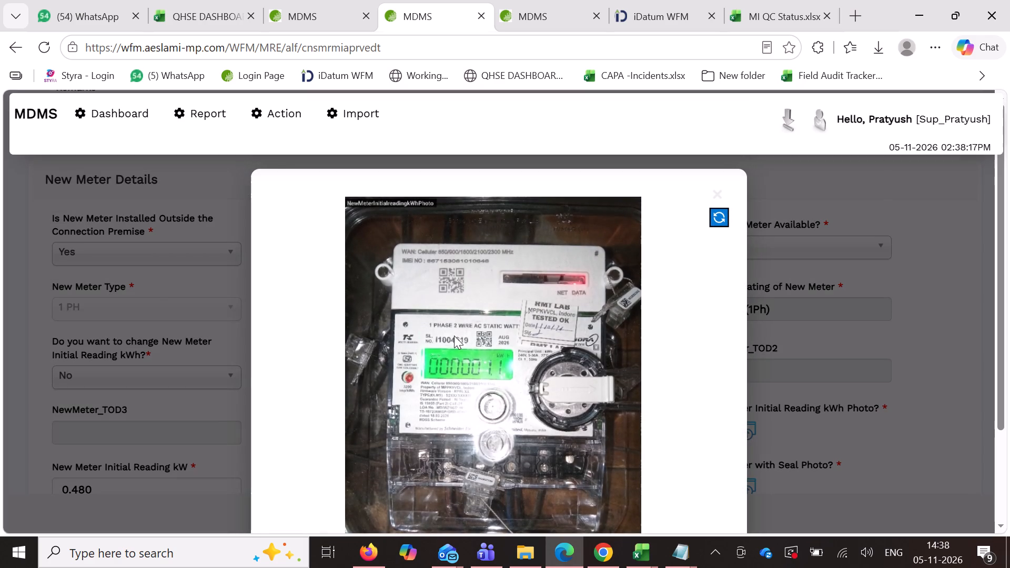
{"action": "left_click", "coordinate": [722, 195]}
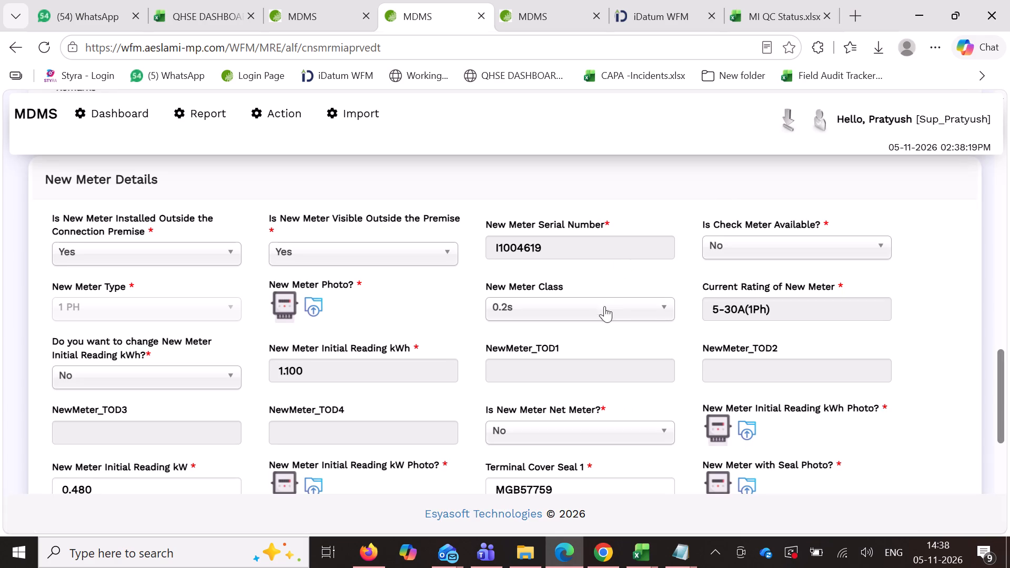
Approve the Annapurna Zone consumer MI record with the remark "ok".
{"action": "scroll", "coordinate": [567, 329], "scroll_direction": "down", "scroll_amount": 5}
{"action": "left_click", "coordinate": [513, 378]}
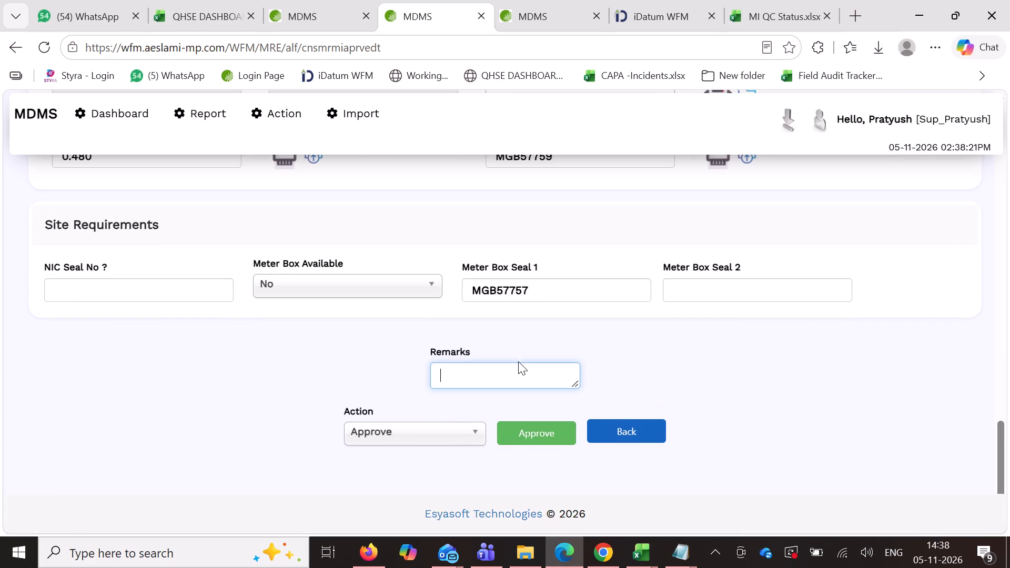
{"action": "key", "text": "o"}
{"action": "key", "text": "k"}
{"action": "left_click", "coordinate": [545, 432]}
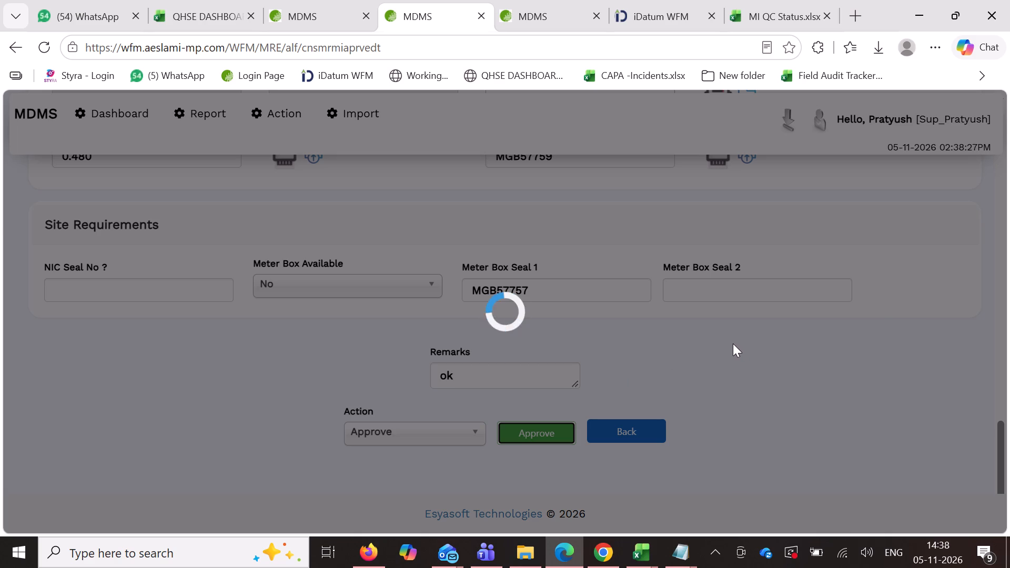
{"action": "left_click", "coordinate": [722, 395]}
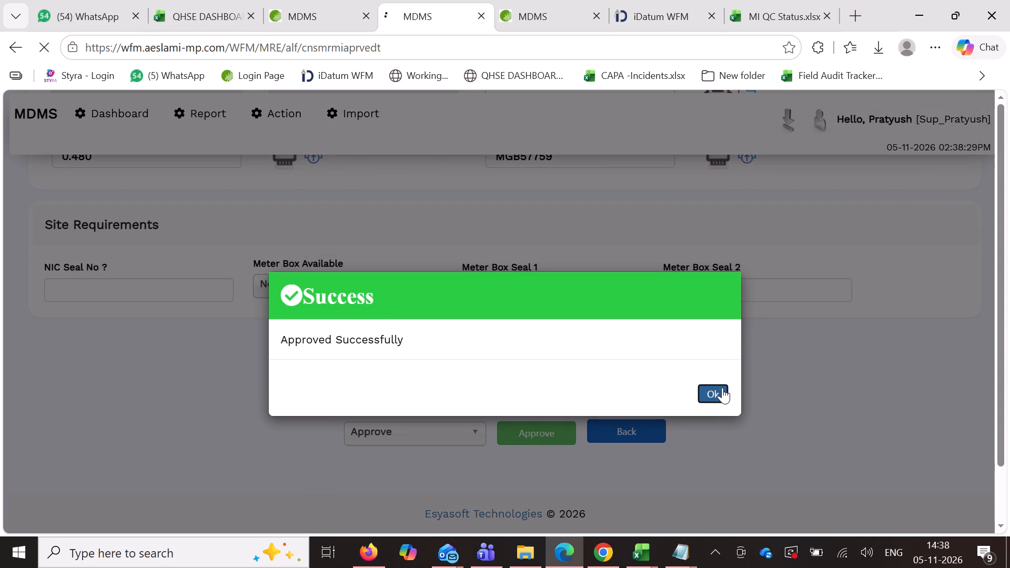
{"action": "left_click", "coordinate": [711, 395]}
{"action": "left_click", "coordinate": [715, 389]}
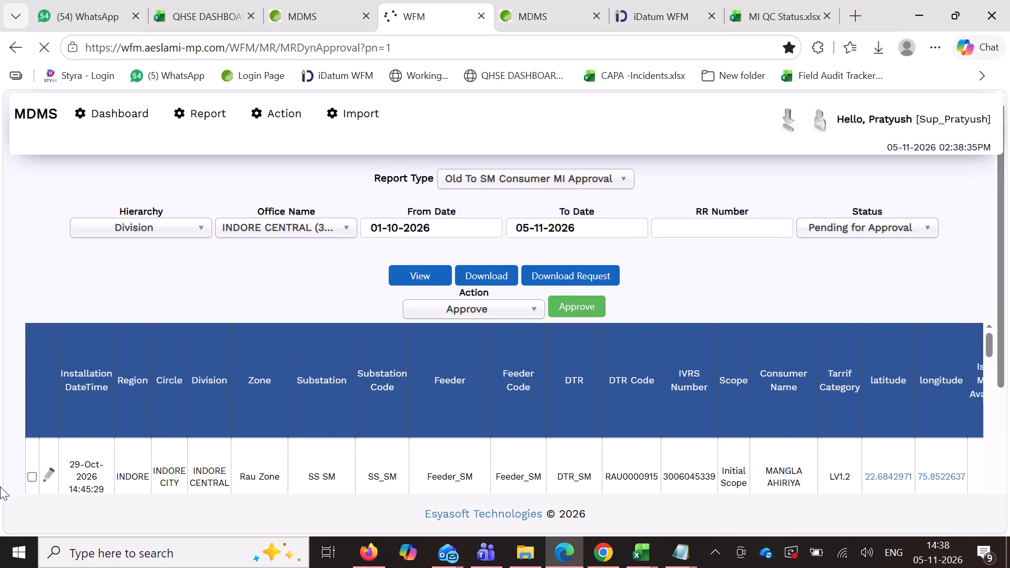
Open the Rau Zone record on DTR_SM and compare its old meter final kWh photo with the entered serial number and reading.
{"action": "left_click", "coordinate": [54, 470]}
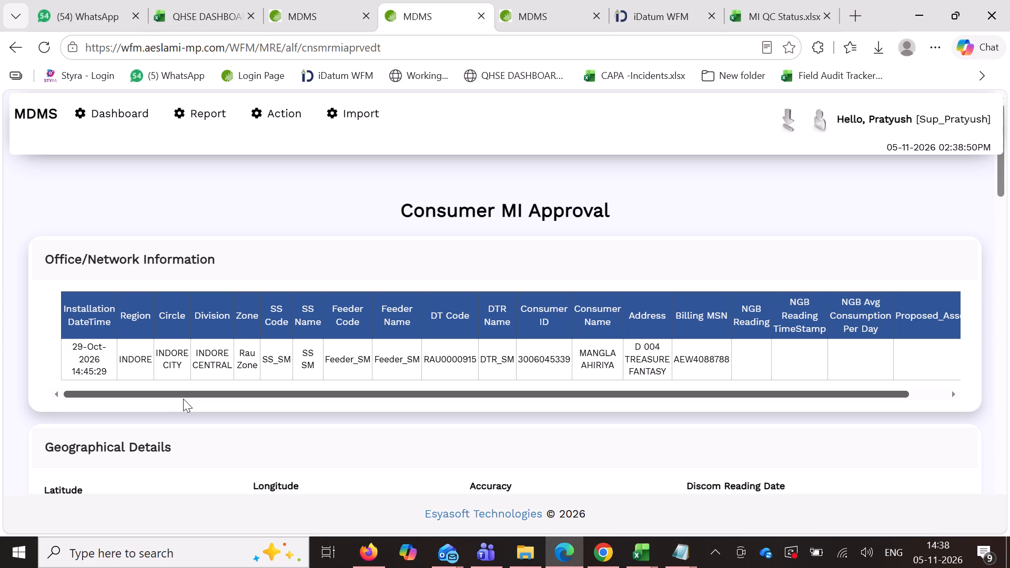
{"action": "scroll", "coordinate": [84, 401], "scroll_direction": "down", "scroll_amount": 3}
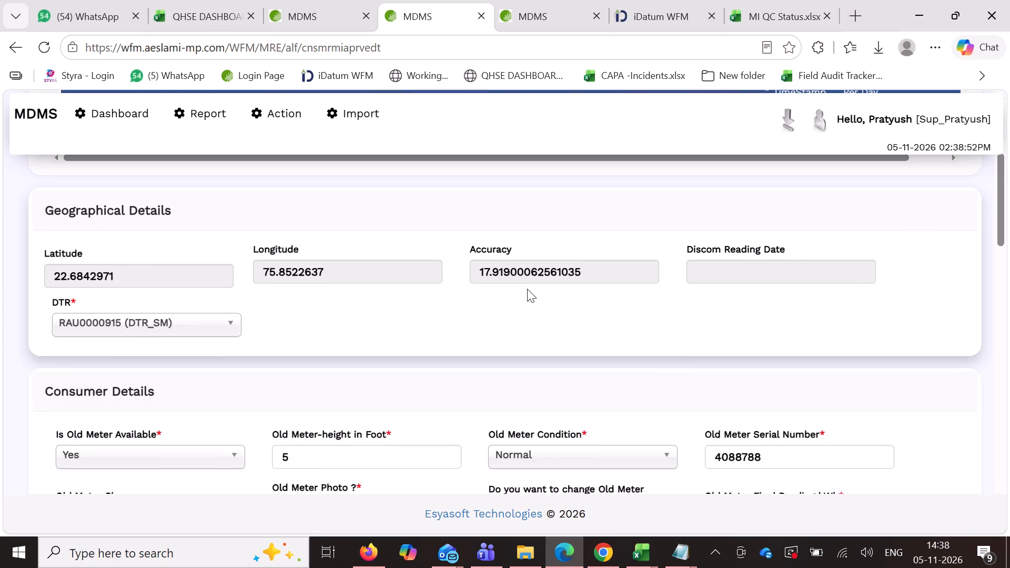
{"action": "scroll", "coordinate": [485, 292], "scroll_direction": "down", "scroll_amount": 3}
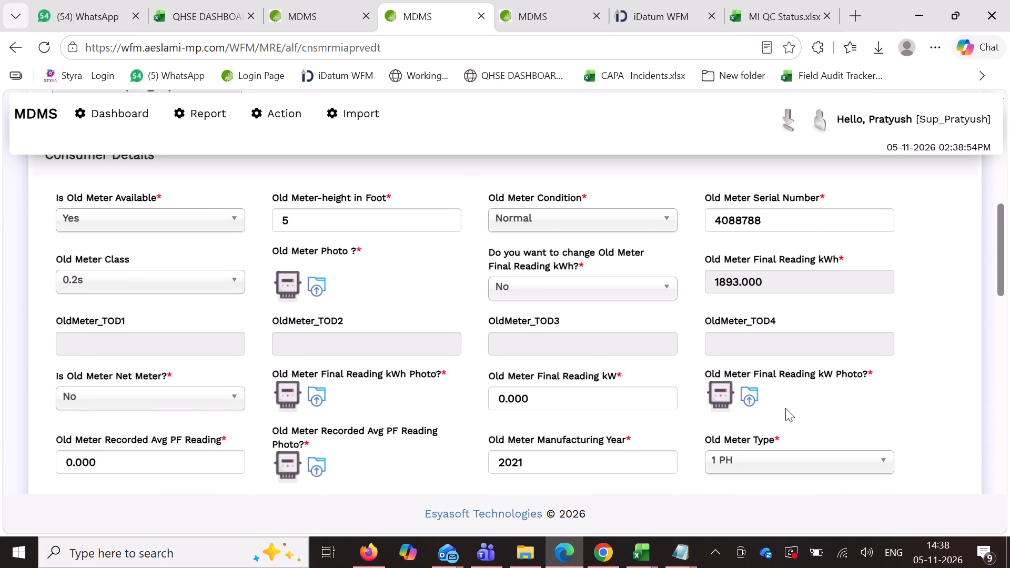
{"action": "left_click", "coordinate": [292, 394]}
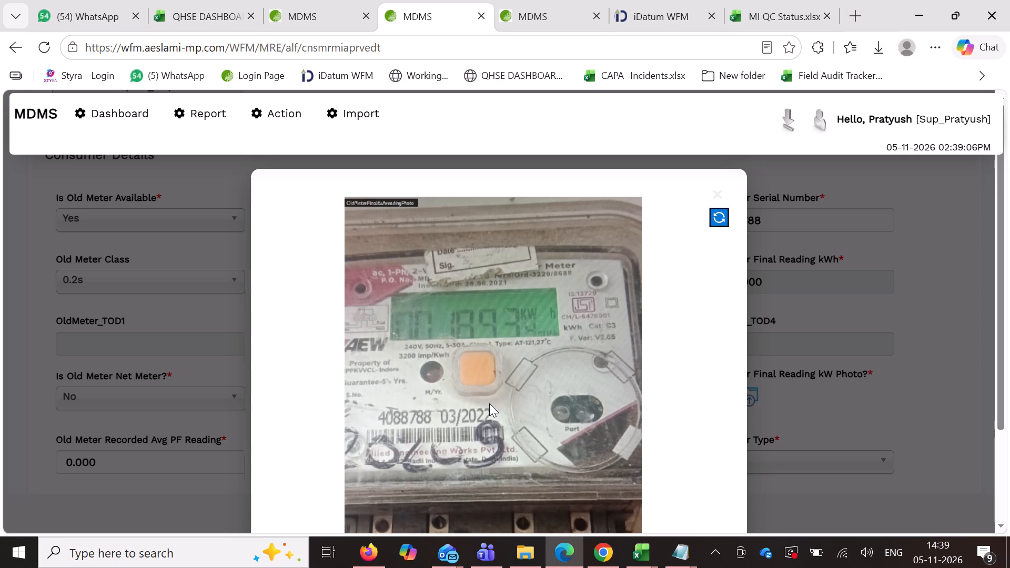
{"action": "left_click", "coordinate": [719, 190]}
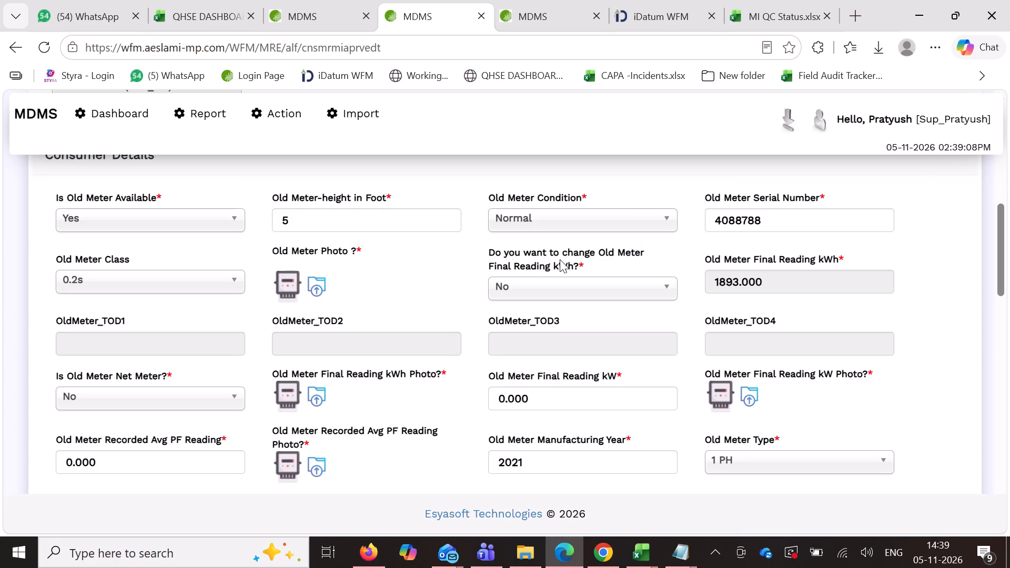
Check the Rau Zone record's new meter initial kWh reading photo against the entered new meter serial number and reading.
{"action": "scroll", "coordinate": [556, 319], "scroll_direction": "down", "scroll_amount": 8}
{"action": "scroll", "coordinate": [537, 361], "scroll_direction": "down", "scroll_amount": 3}
{"action": "scroll", "coordinate": [537, 359], "scroll_direction": "up", "scroll_amount": 3}
{"action": "left_click", "coordinate": [725, 491]}
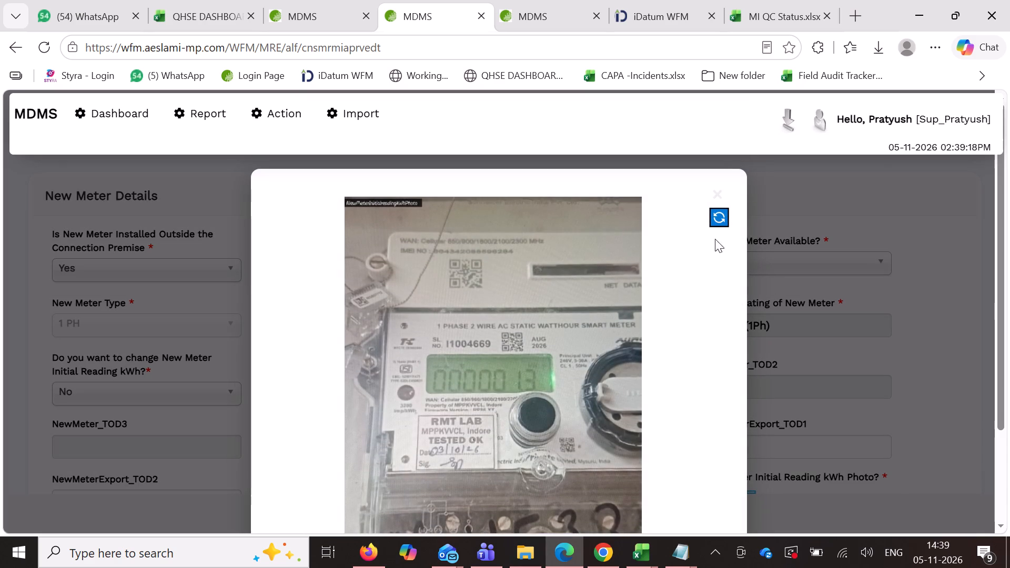
{"action": "left_click", "coordinate": [721, 196]}
Approve the Rau Zone consumer MI record with the remark "ok".
{"action": "scroll", "coordinate": [564, 347], "scroll_direction": "down", "scroll_amount": 5}
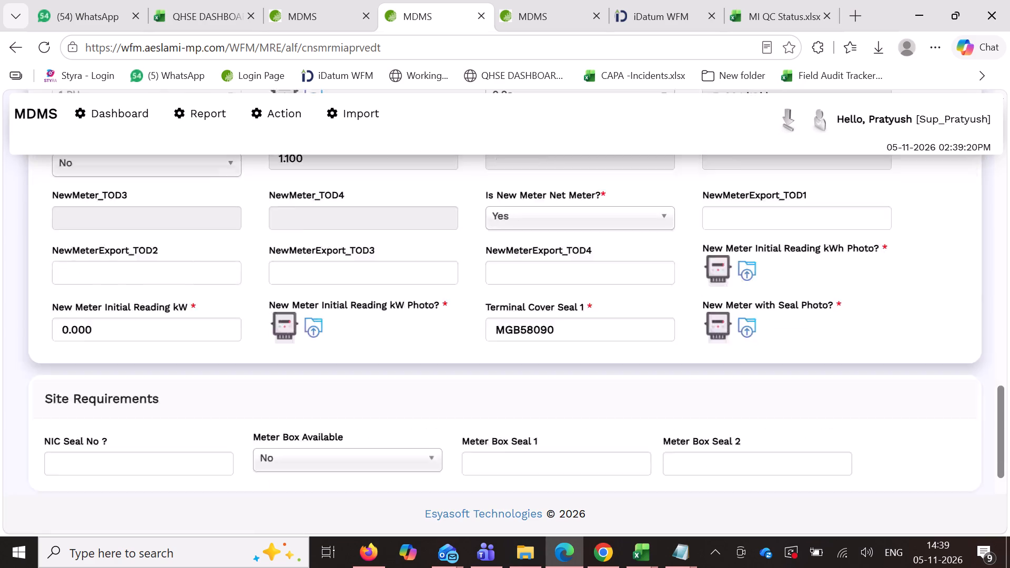
{"action": "scroll", "coordinate": [564, 347], "scroll_direction": "down", "scroll_amount": 1}
{"action": "left_click", "coordinate": [546, 377]}
{"action": "key", "text": "o"}
{"action": "key", "text": "k"}
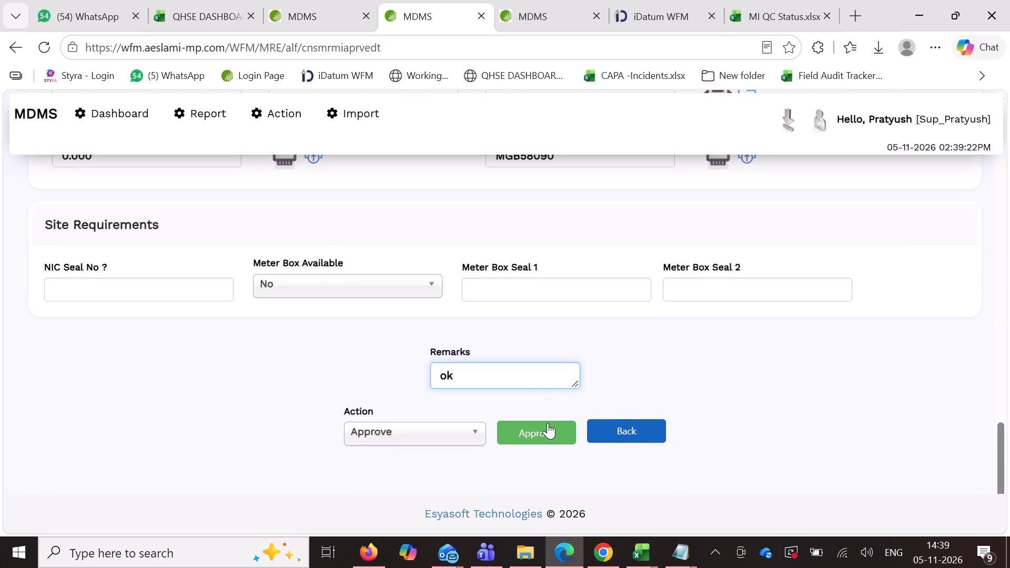
{"action": "left_click", "coordinate": [548, 423]}
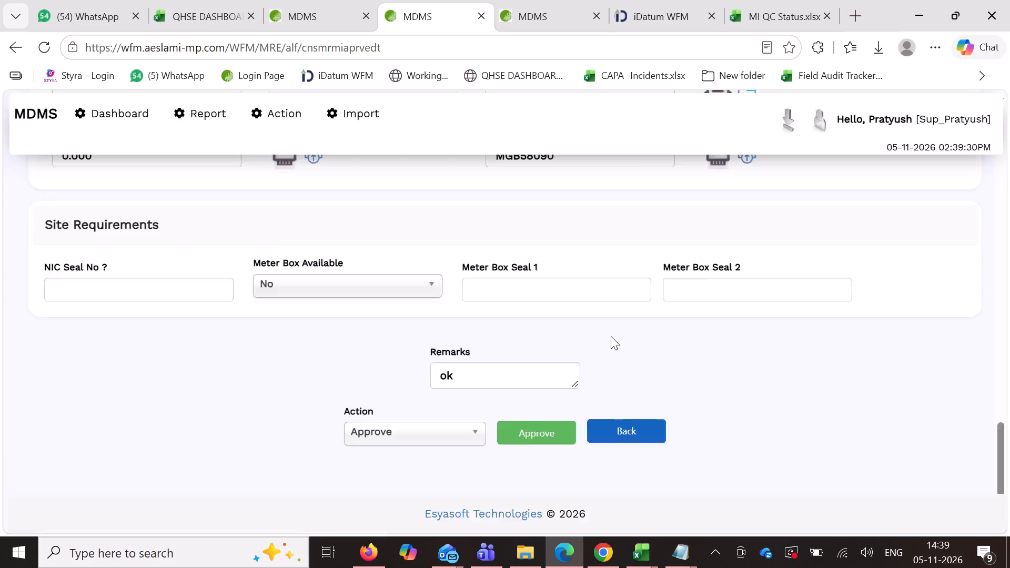
{"action": "left_click", "coordinate": [712, 394]}
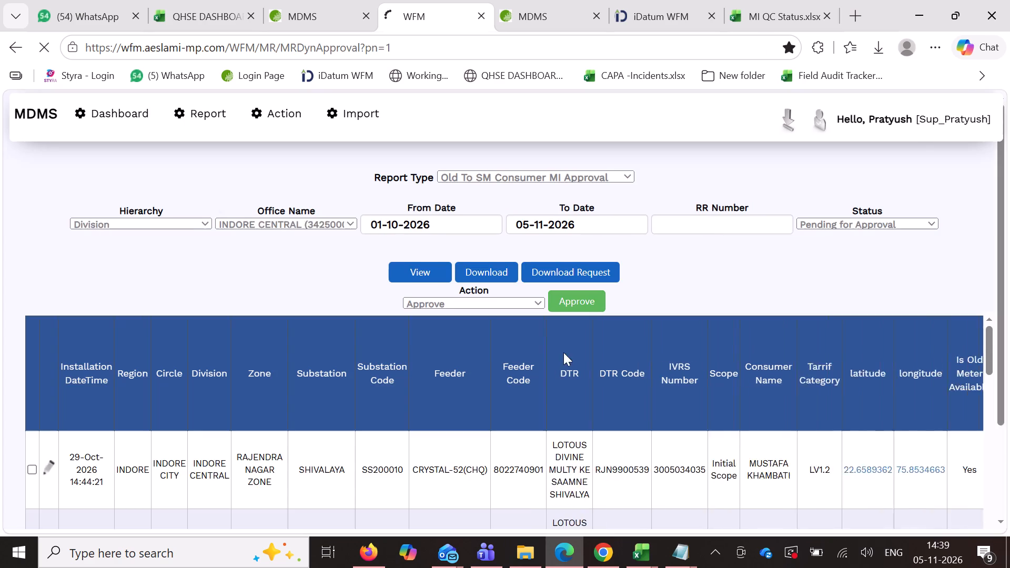
Open the Rajendra Nagar Zone record at the Shivalaya substation and compare its old meter final kWh photo with the entered details.
{"action": "left_click", "coordinate": [46, 474]}
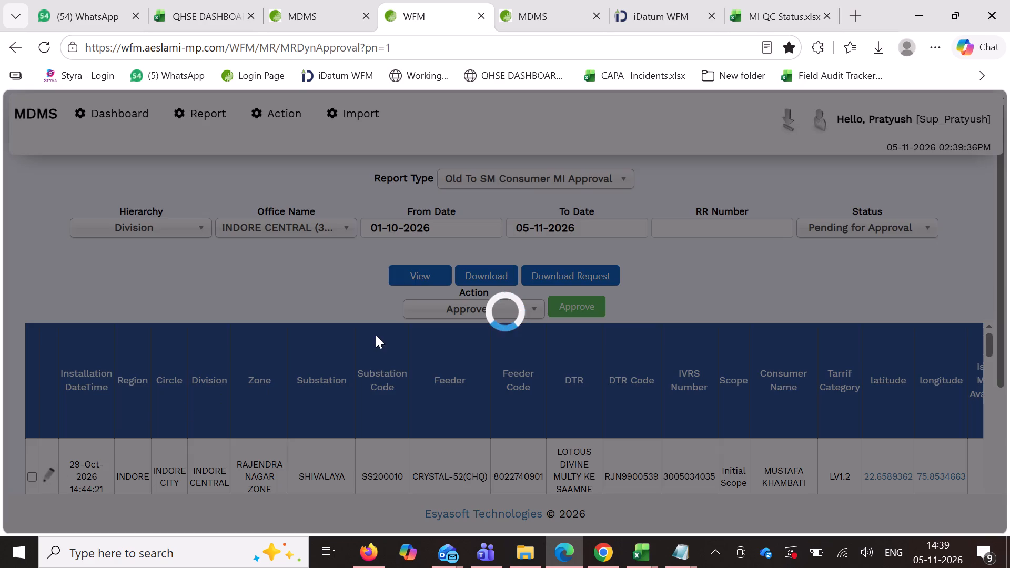
{"action": "scroll", "coordinate": [410, 371], "scroll_direction": "down", "scroll_amount": 4}
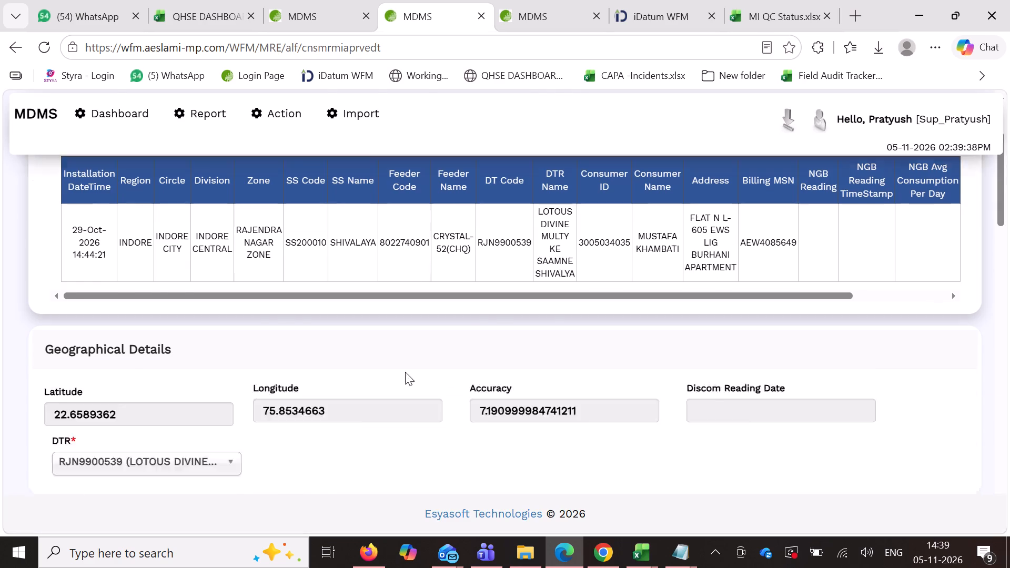
{"action": "scroll", "coordinate": [539, 358], "scroll_direction": "down", "scroll_amount": 3}
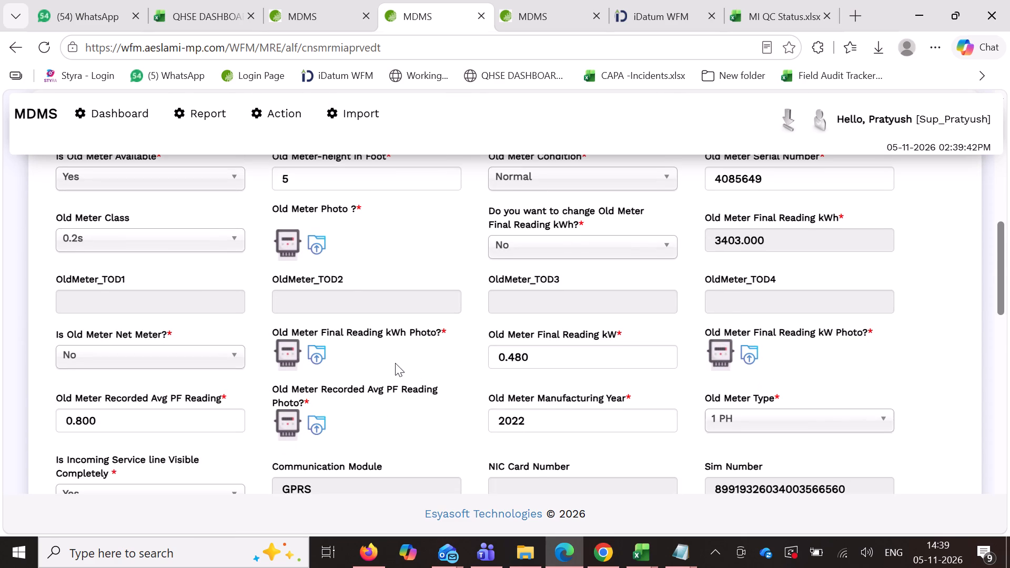
{"action": "left_click", "coordinate": [295, 352]}
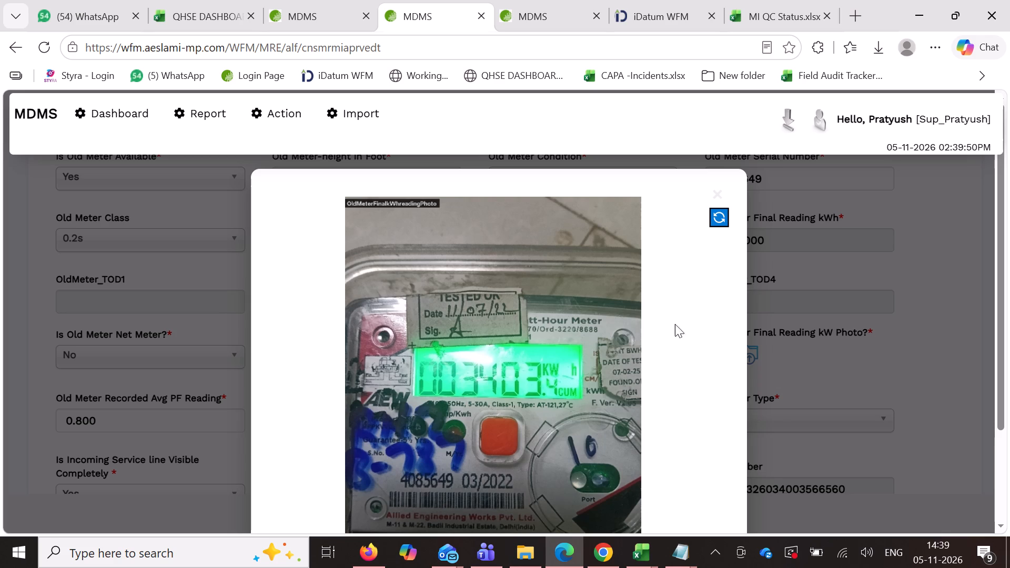
{"action": "left_click", "coordinate": [723, 199]}
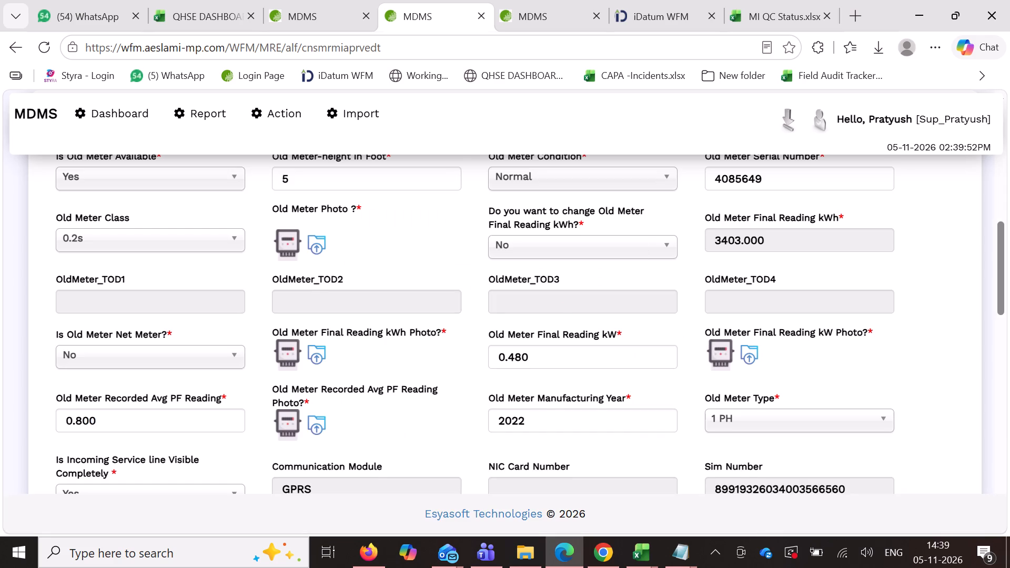
Check the Rajendra Nagar Zone record's new meter initial kWh reading photo against the entered new meter serial number and reading.
{"action": "scroll", "coordinate": [503, 351], "scroll_direction": "down", "scroll_amount": 5}
{"action": "scroll", "coordinate": [485, 387], "scroll_direction": "up", "scroll_amount": 1}
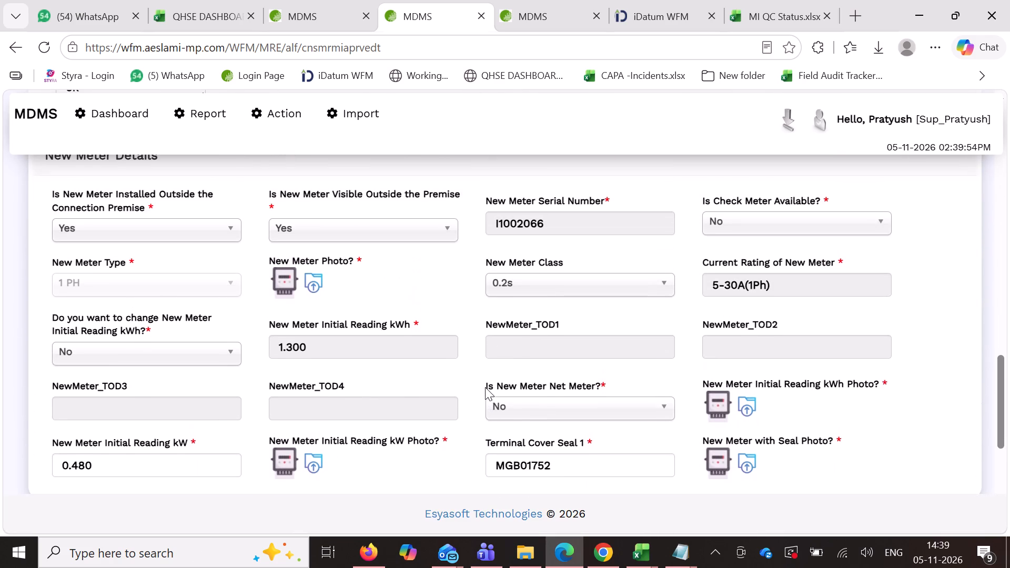
{"action": "scroll", "coordinate": [485, 387], "scroll_direction": "up", "scroll_amount": 1}
{"action": "left_click", "coordinate": [721, 401]}
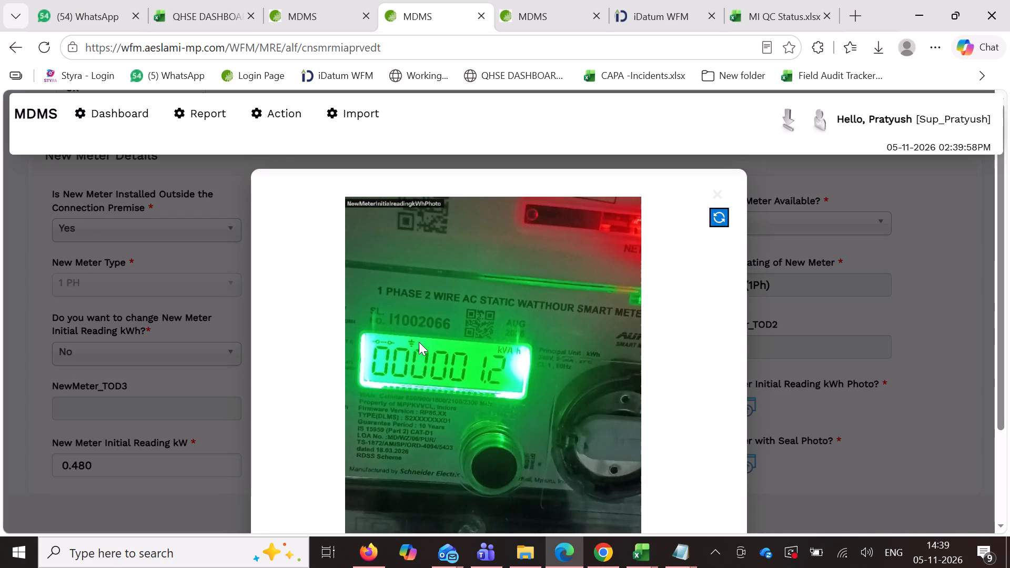
{"action": "left_click", "coordinate": [713, 194]}
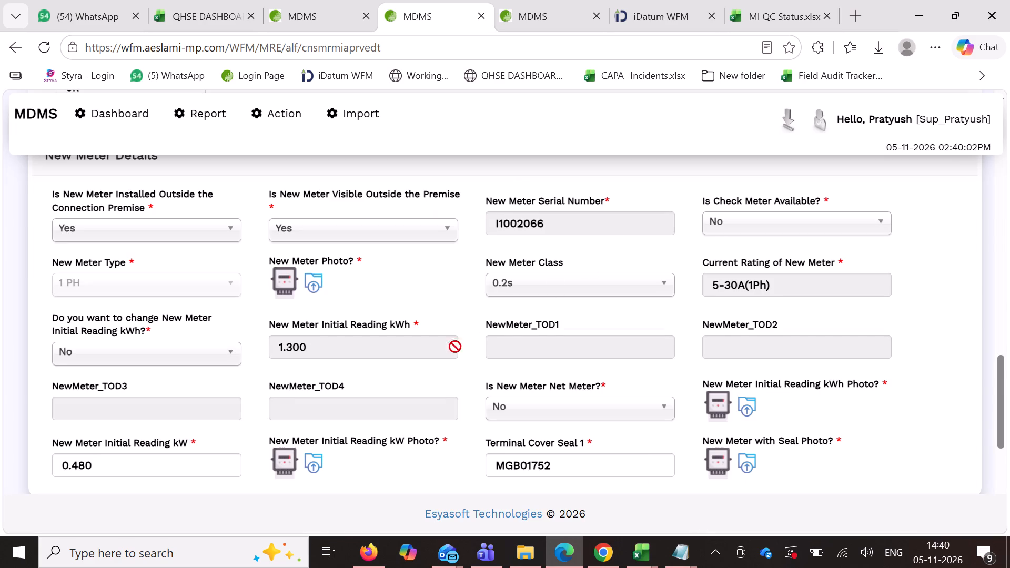
Correct the Rajendra Nagar Zone record's new meter initial kWh reading to 1.200, enabling the reading change for the edit and resetting it to No.
{"action": "scroll", "coordinate": [413, 379], "scroll_direction": "down", "scroll_amount": 2}
{"action": "scroll", "coordinate": [417, 386], "scroll_direction": "up", "scroll_amount": 3}
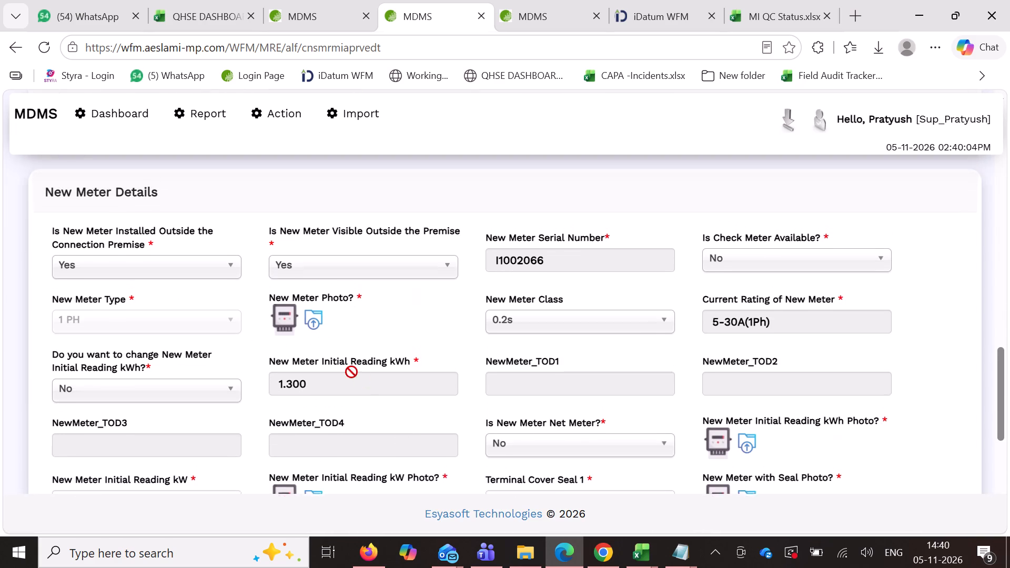
{"action": "left_click", "coordinate": [231, 392]}
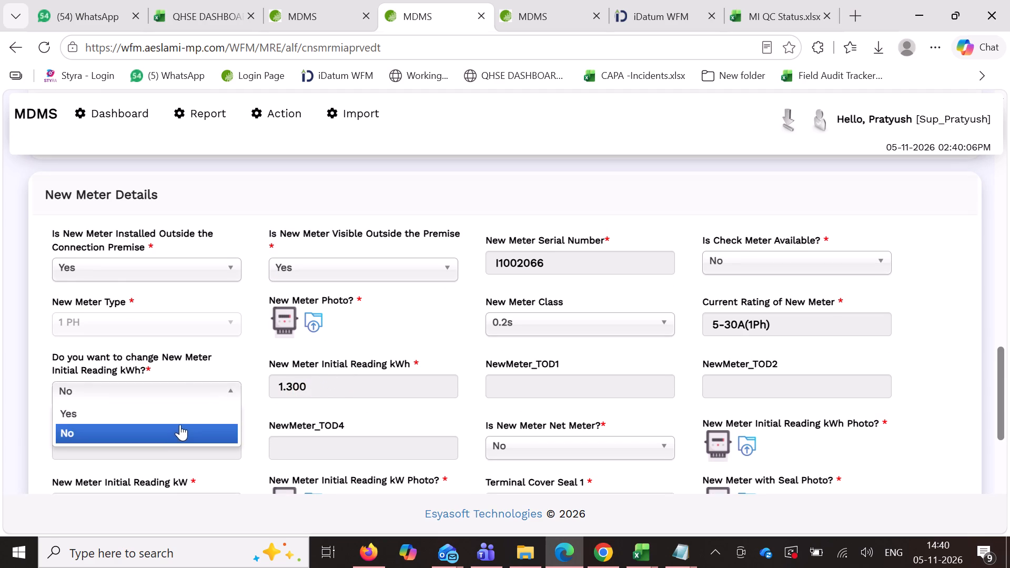
{"action": "left_click", "coordinate": [193, 408]}
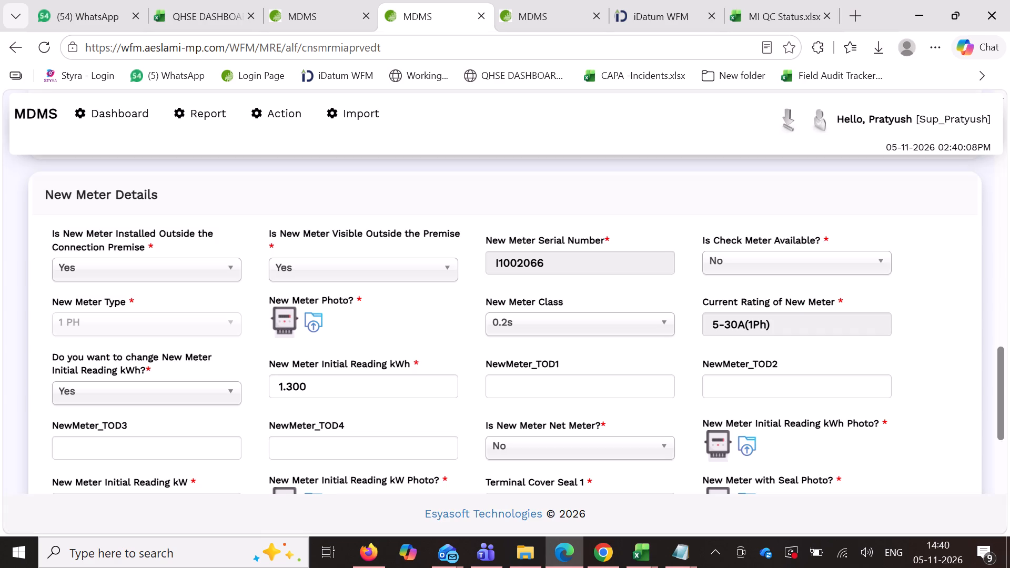
{"action": "left_click", "coordinate": [290, 384]}
{"action": "key", "text": "BackSpace"}
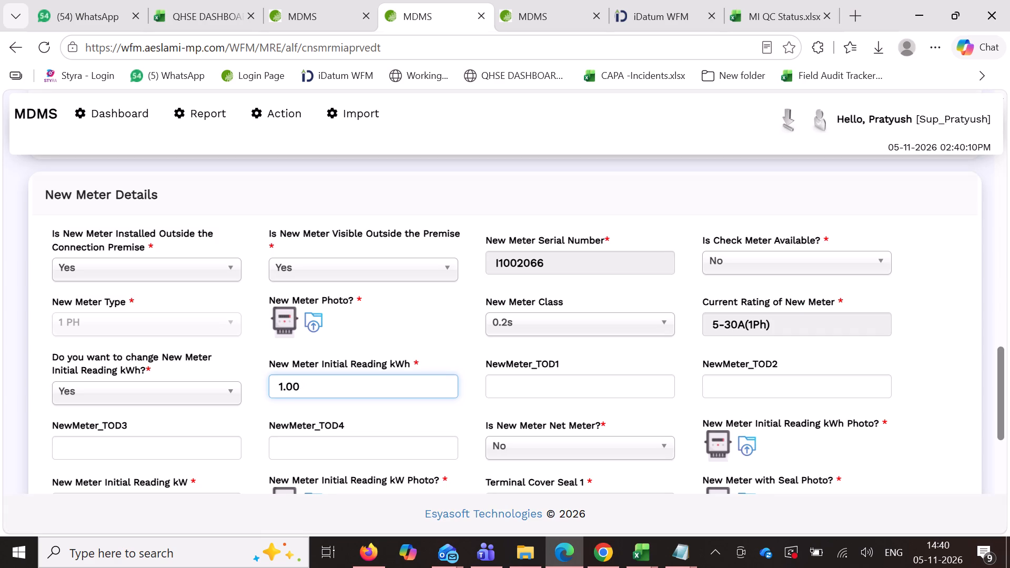
{"action": "key", "text": "2"}
{"action": "left_click", "coordinate": [371, 417]}
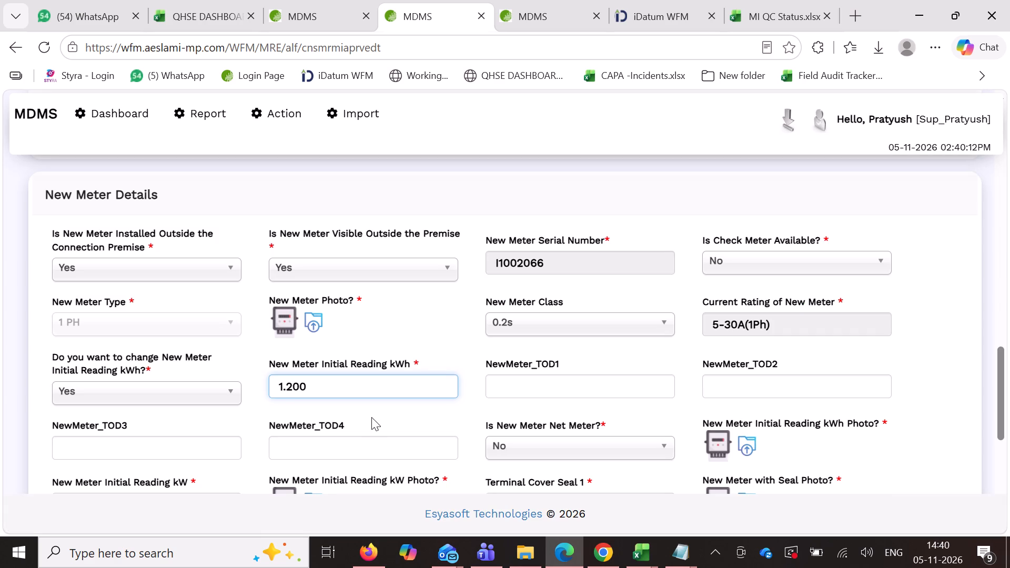
{"action": "left_click", "coordinate": [224, 394]}
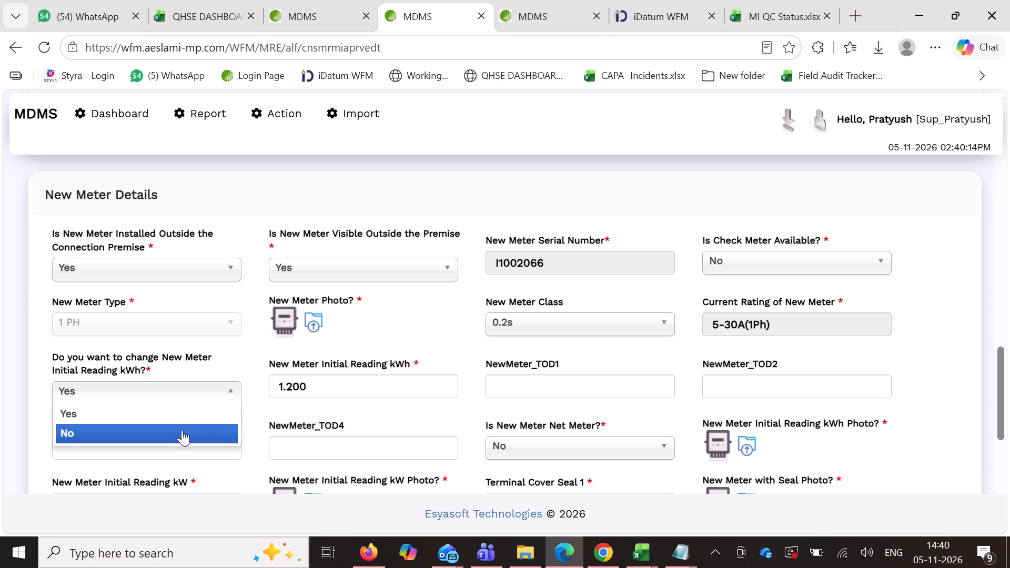
{"action": "left_click", "coordinate": [182, 430]}
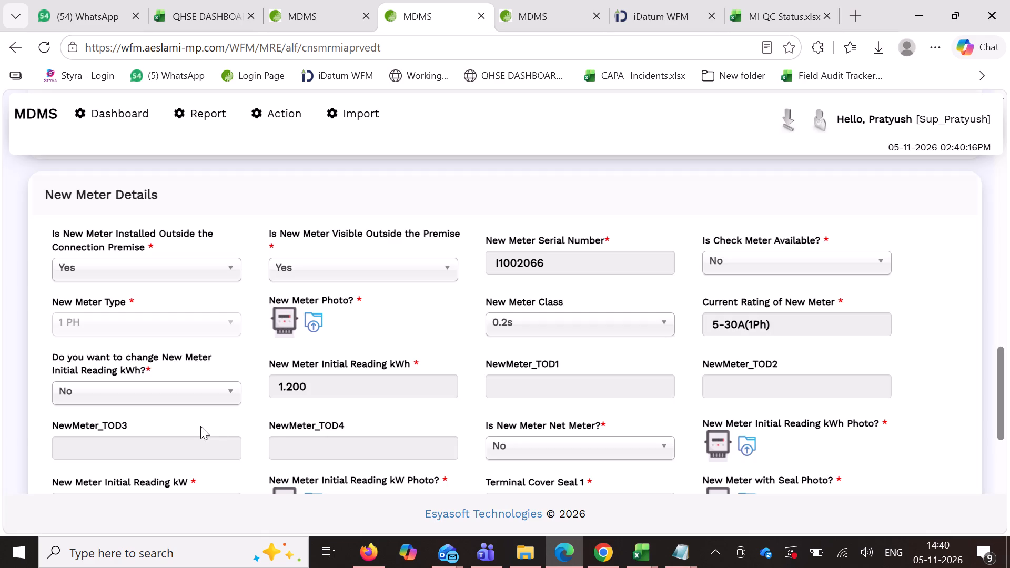
Approve the Rajendra Nagar Zone consumer MI record with the remark "ok".
{"action": "scroll", "coordinate": [588, 344], "scroll_direction": "down", "scroll_amount": 8}
{"action": "left_click", "coordinate": [501, 381]}
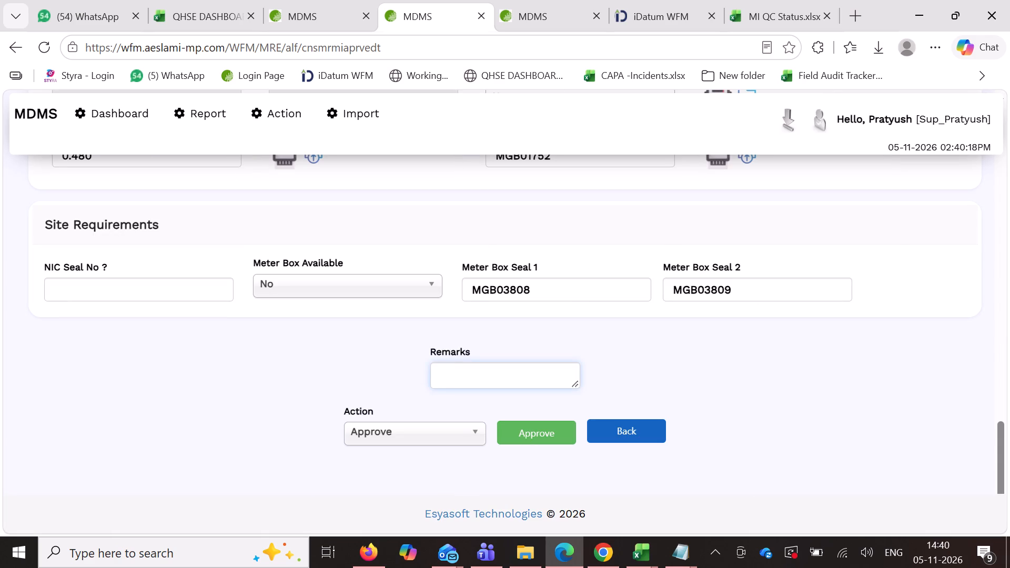
{"action": "type", "text": "ok"}
{"action": "left_click", "coordinate": [547, 443]}
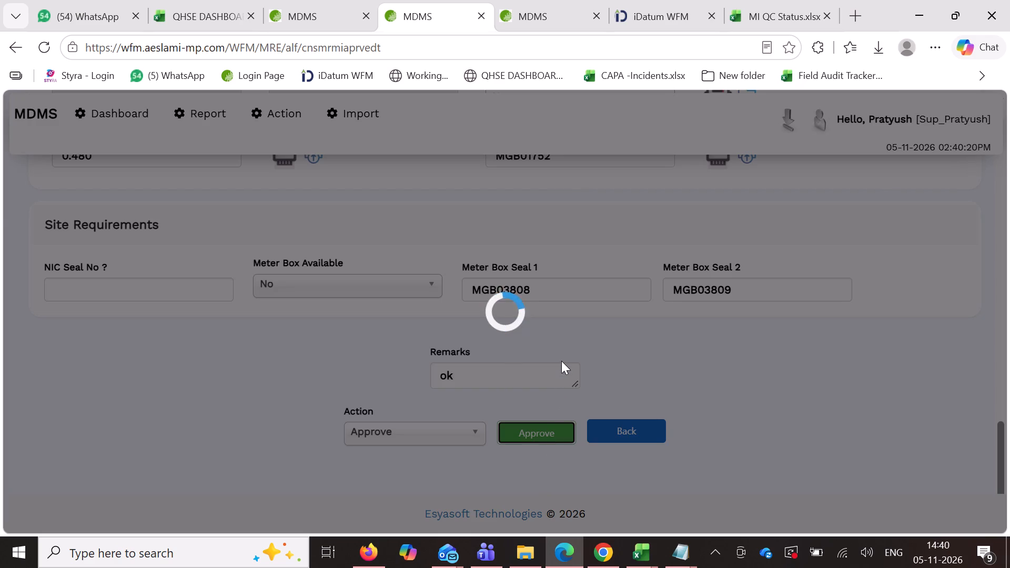
{"action": "left_click", "coordinate": [713, 395]}
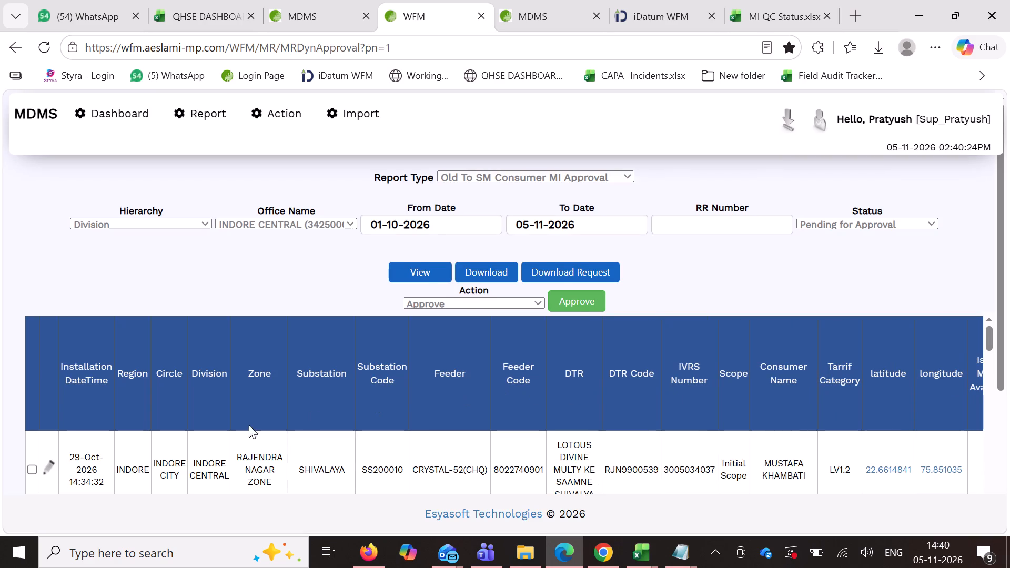
Open the pending Rajendra Nagar Zone record at the Shivalaya substation installed on 29-Oct-2026 at 14:34:32.
{"action": "left_click", "coordinate": [46, 470]}
Switch to Firefox, open the Styra - O & M site in a new tab, and close the first CIMI Vendor compliance workbook tab.
{"action": "left_click", "coordinate": [352, 549]}
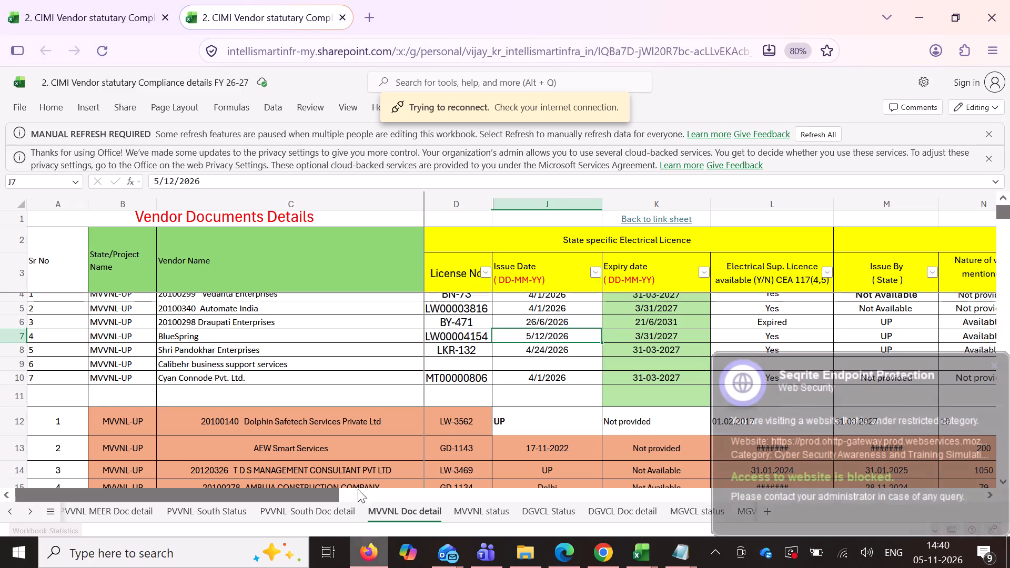
{"action": "left_click", "coordinate": [380, 21]}
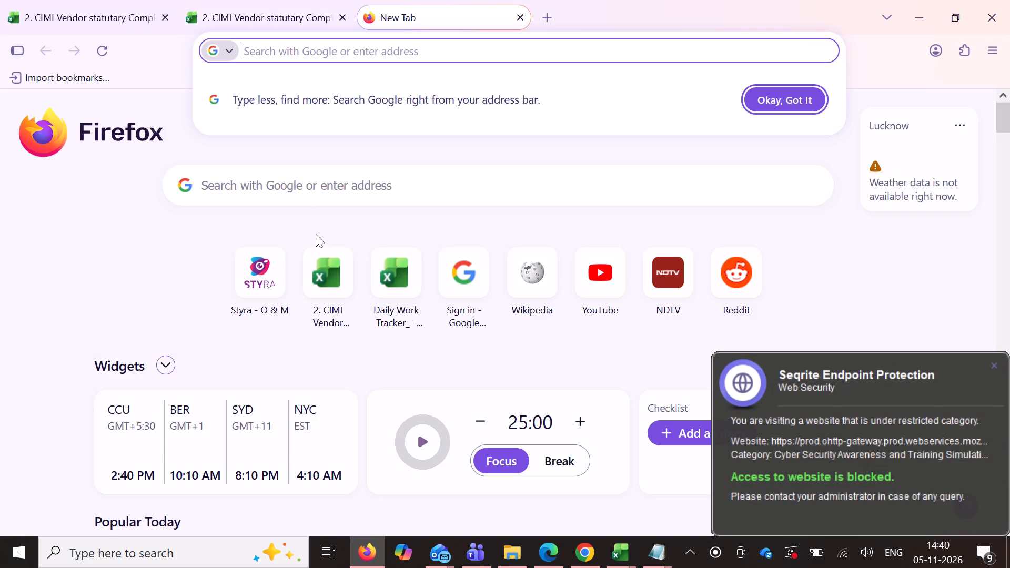
{"action": "left_click", "coordinate": [273, 273]}
{"action": "left_click", "coordinate": [161, 19]}
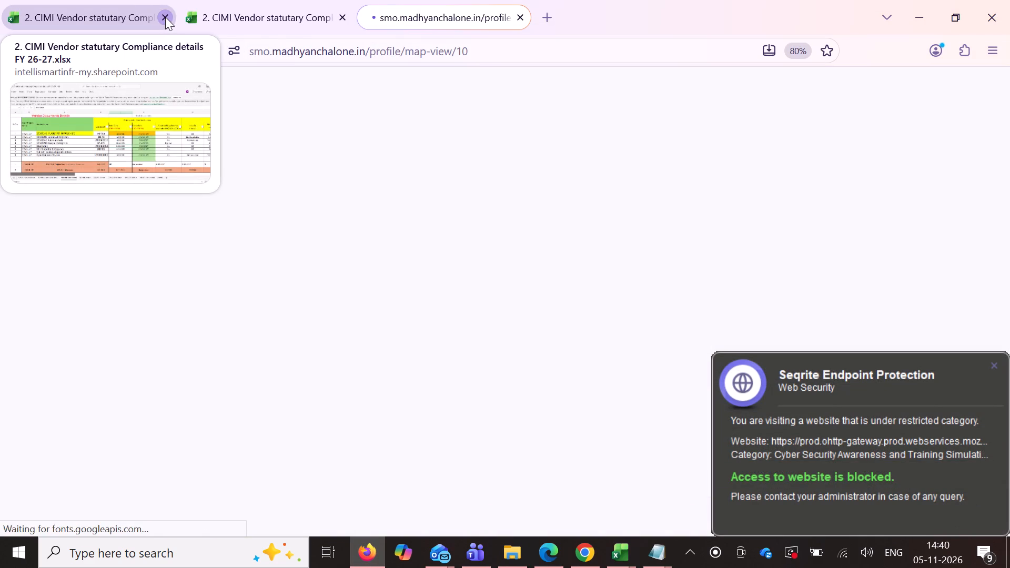
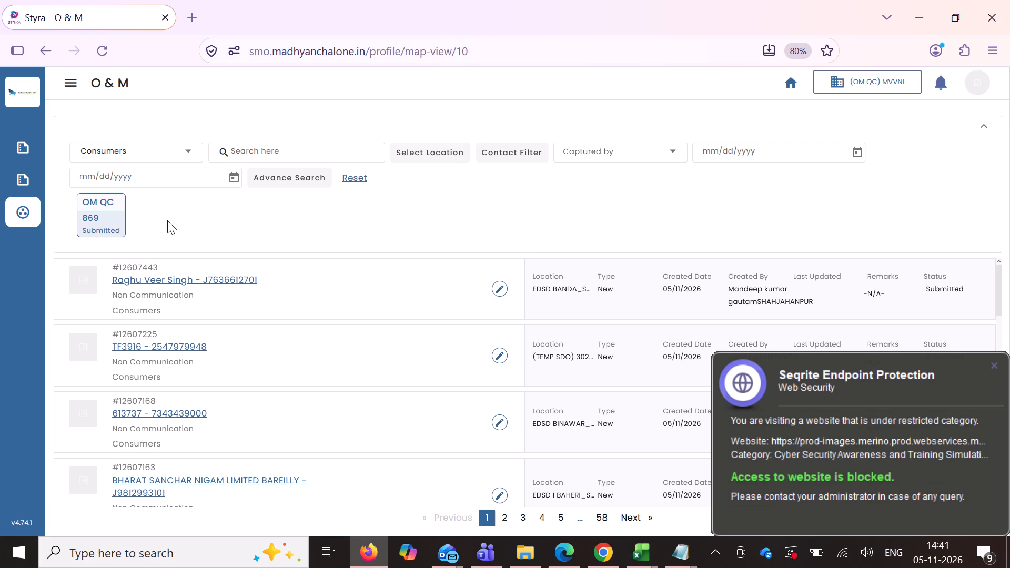
Return to the Shivalaya record in Edge and check its old meter final kWh reading against the old meter photo.
{"action": "left_click", "coordinate": [918, 17]}
{"action": "scroll", "coordinate": [262, 455], "scroll_direction": "down", "scroll_amount": 2}
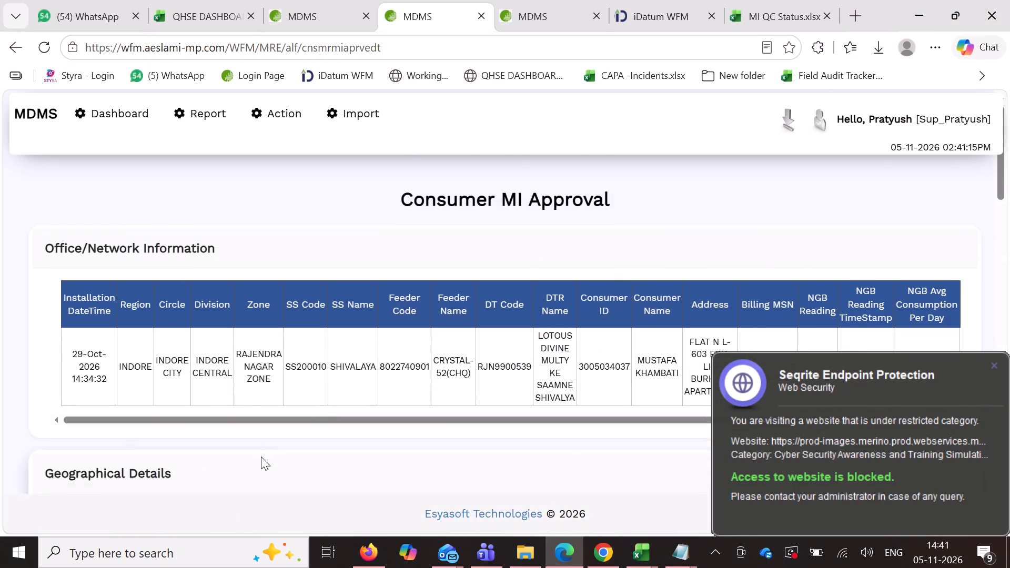
{"action": "scroll", "coordinate": [180, 462], "scroll_direction": "down", "scroll_amount": 3}
{"action": "scroll", "coordinate": [366, 405], "scroll_direction": "down", "scroll_amount": 2}
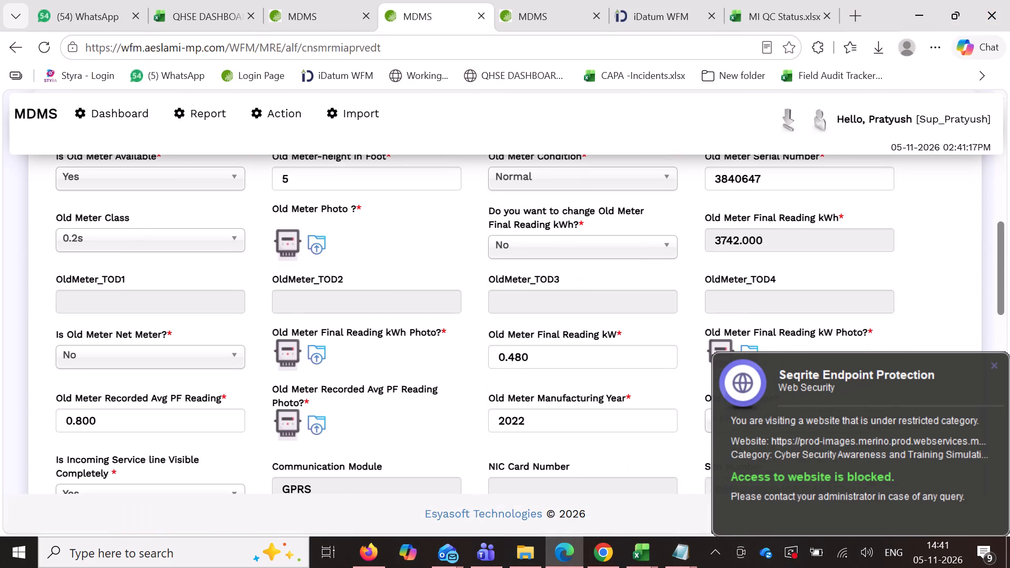
{"action": "left_click", "coordinate": [283, 351]}
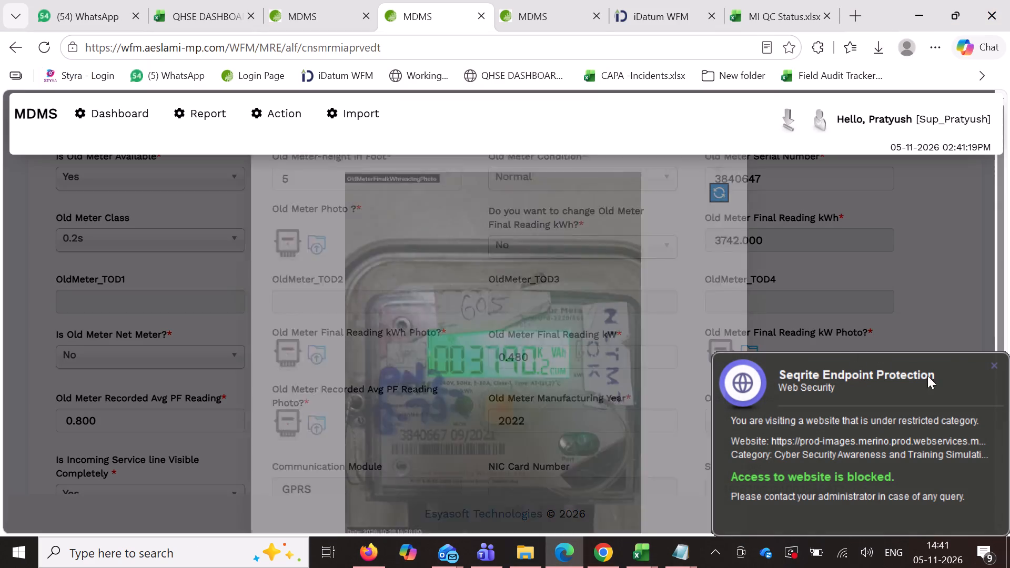
{"action": "left_click", "coordinate": [988, 362]}
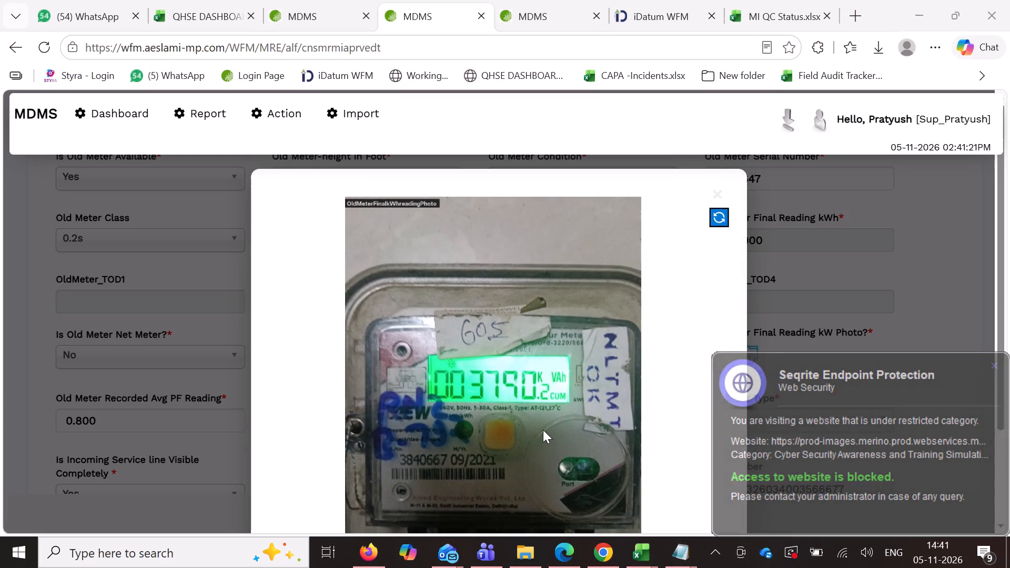
{"action": "left_click", "coordinate": [713, 199]}
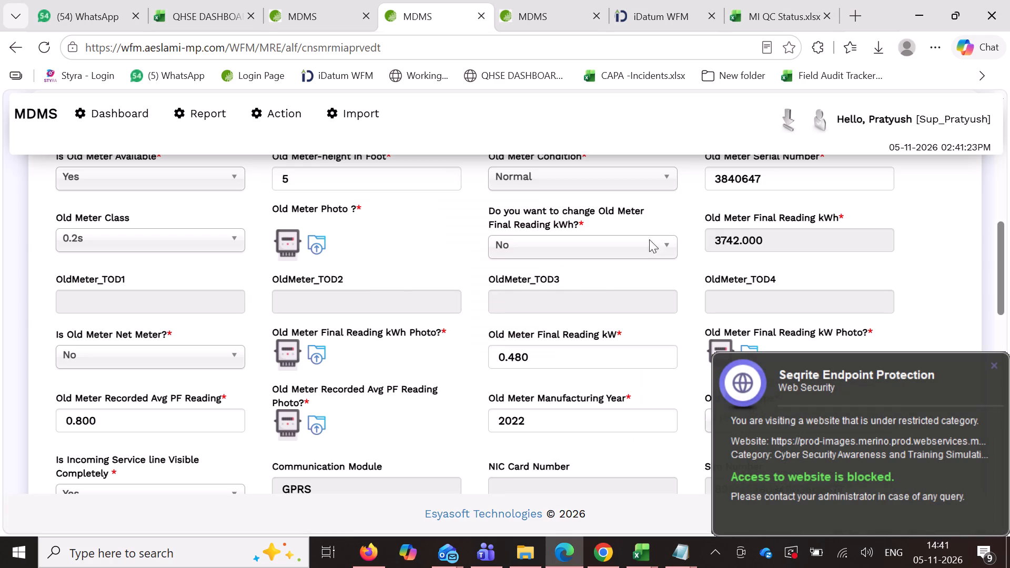
Examine the Shivalaya record's new meter initial kWh reading photo and compare it with the new meter details entered.
{"action": "scroll", "coordinate": [599, 293], "scroll_direction": "down", "scroll_amount": 10}
{"action": "scroll", "coordinate": [537, 345], "scroll_direction": "up", "scroll_amount": 1}
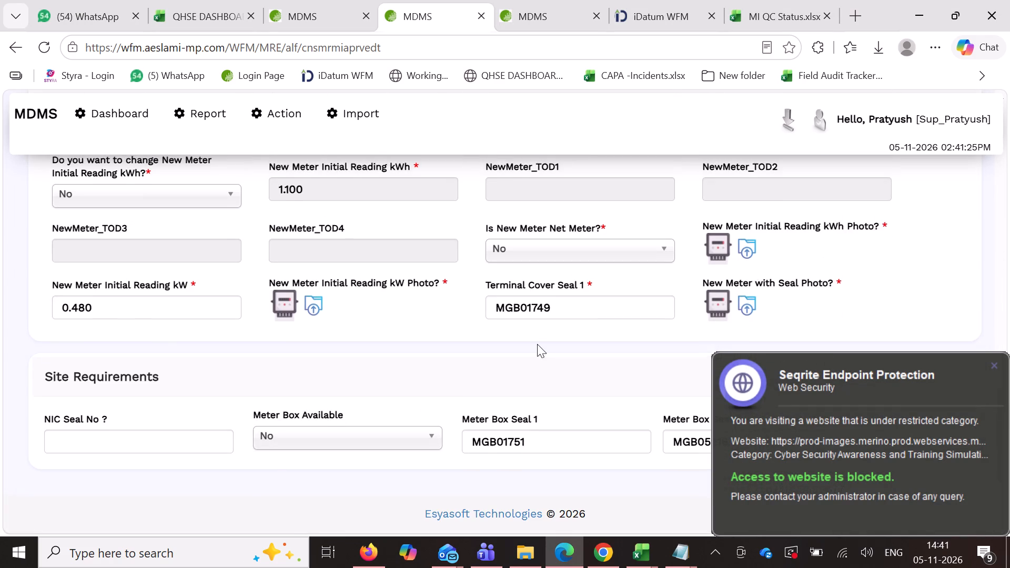
{"action": "scroll", "coordinate": [537, 344], "scroll_direction": "up", "scroll_amount": 1}
{"action": "scroll", "coordinate": [629, 354], "scroll_direction": "down", "scroll_amount": 2}
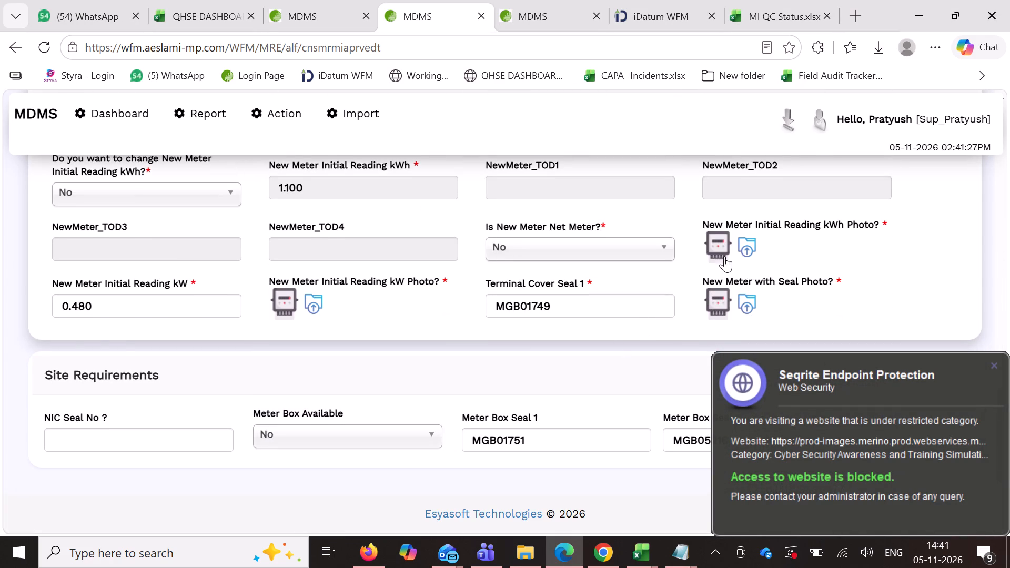
{"action": "left_click", "coordinate": [724, 251]}
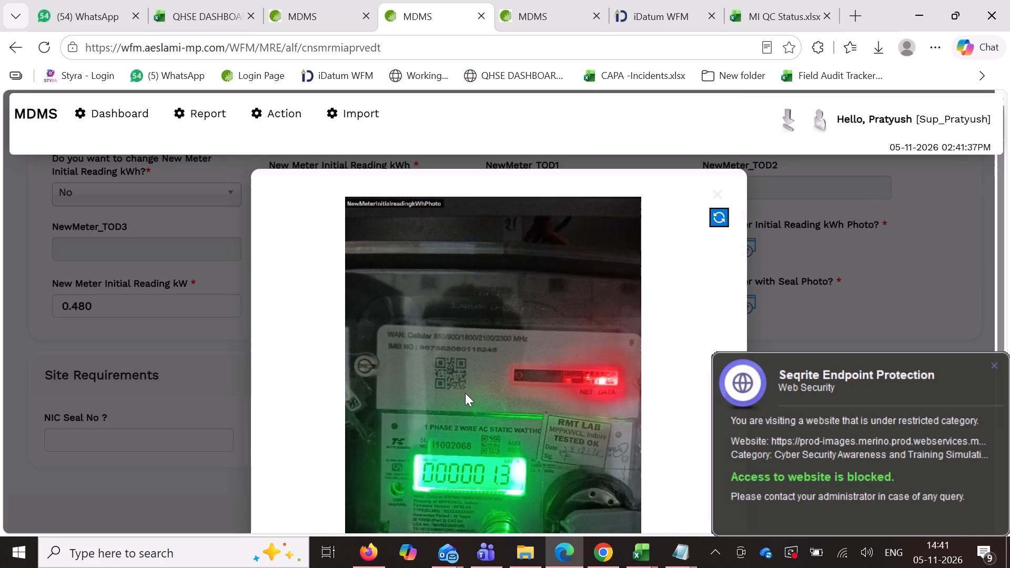
{"action": "scroll", "coordinate": [473, 404], "scroll_direction": "down", "scroll_amount": 2}
{"action": "scroll", "coordinate": [667, 341], "scroll_direction": "up", "scroll_amount": 3}
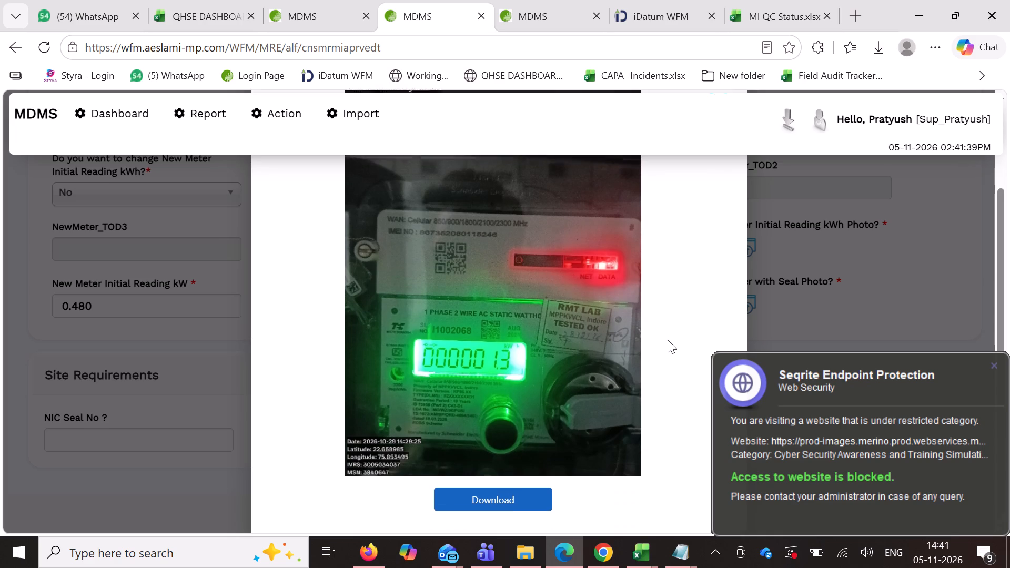
{"action": "scroll", "coordinate": [668, 340], "scroll_direction": "up", "scroll_amount": 1}
{"action": "left_click", "coordinate": [716, 196]}
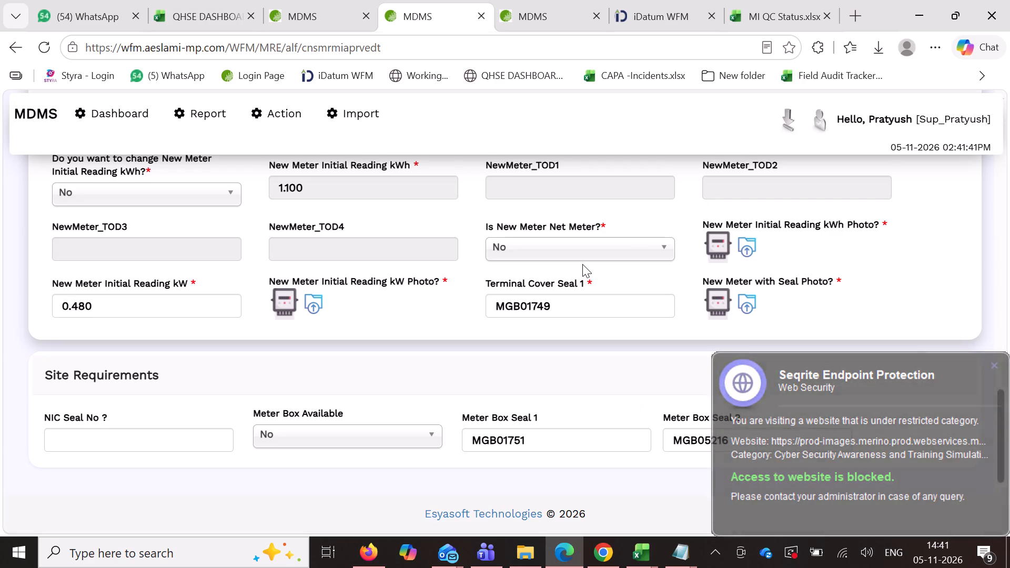
{"action": "scroll", "coordinate": [582, 264], "scroll_direction": "up", "scroll_amount": 3}
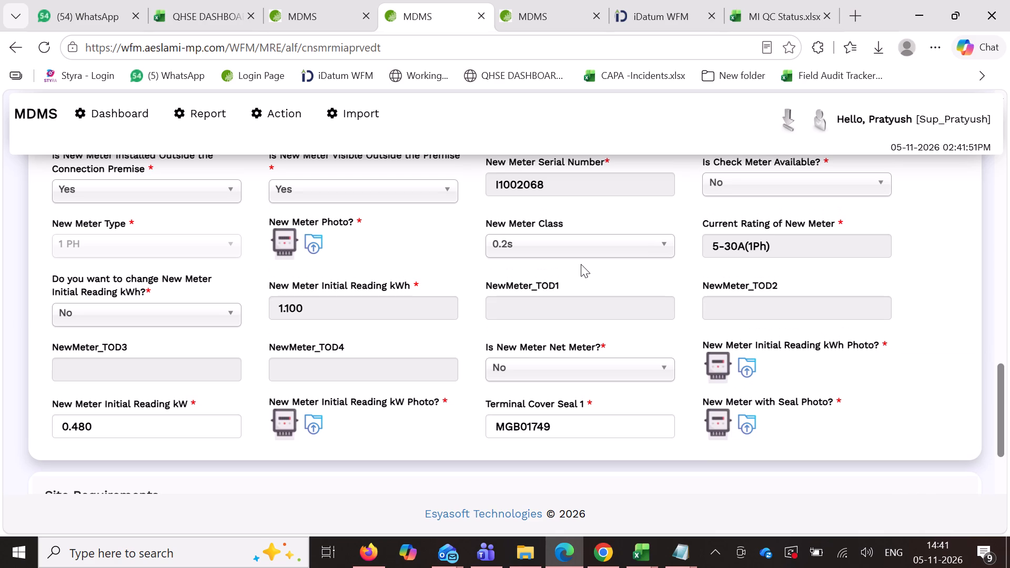
Approve the Rajendra Nagar Zone record at the Shivalaya substation with the remark "ok".
{"action": "scroll", "coordinate": [627, 394], "scroll_direction": "down", "scroll_amount": 4}
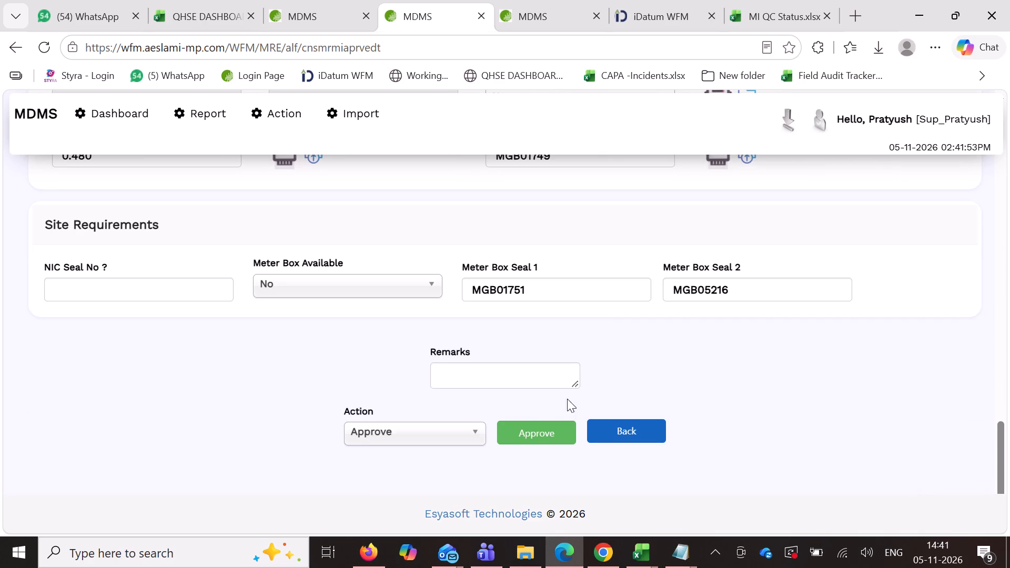
{"action": "left_click", "coordinate": [516, 378]}
{"action": "type", "text": "ok"}
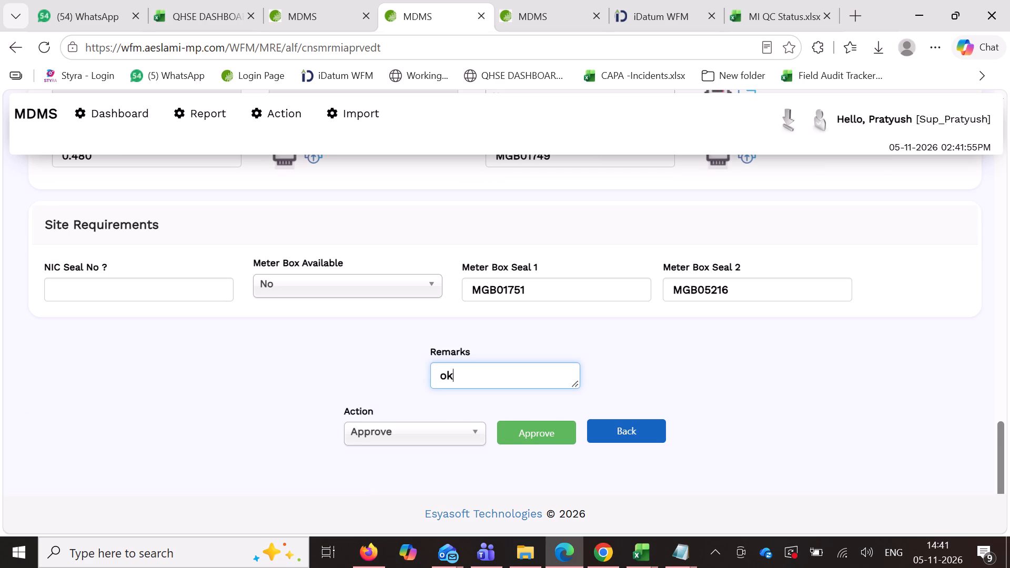
{"action": "left_click", "coordinate": [539, 430]}
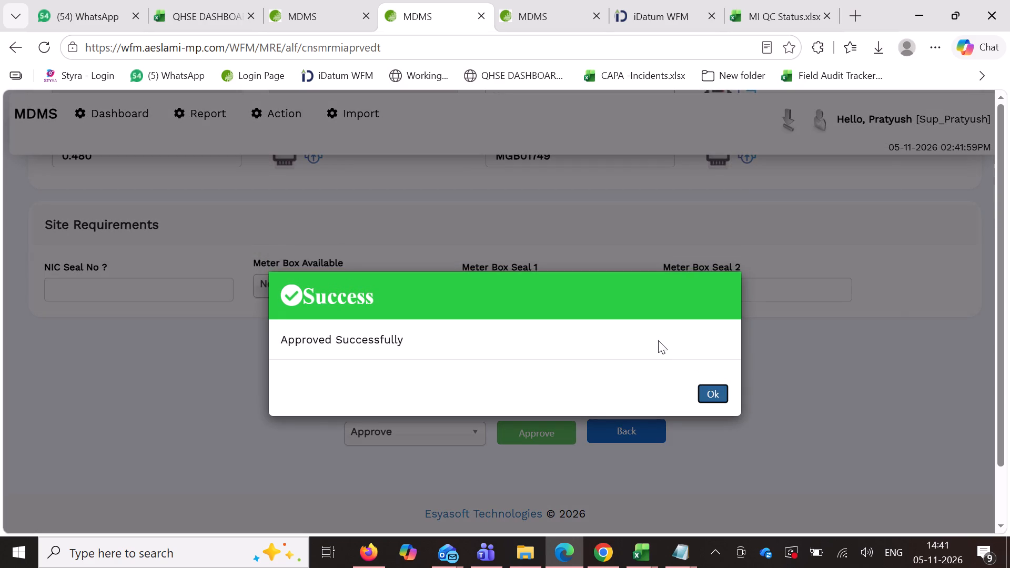
{"action": "left_click", "coordinate": [715, 396]}
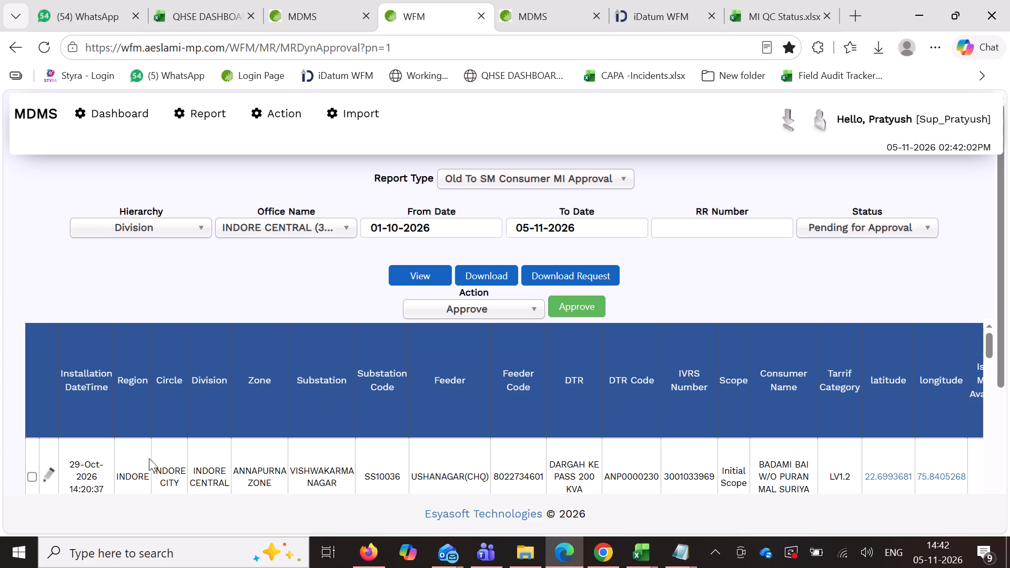
Open the pending Annapurna Zone record at Vishwakarma Nagar installed on 29-Oct-2026 at 14:20:37 and look through its office/network information.
{"action": "left_click", "coordinate": [46, 474]}
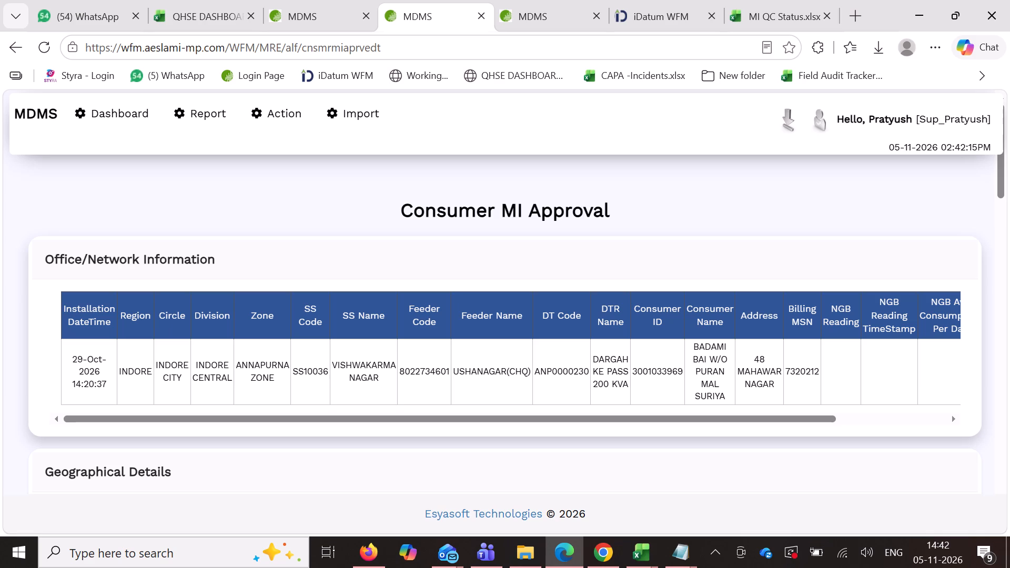
{"action": "left_click_drag", "start_coordinate": [442, 417], "coordinate": [554, 417]}
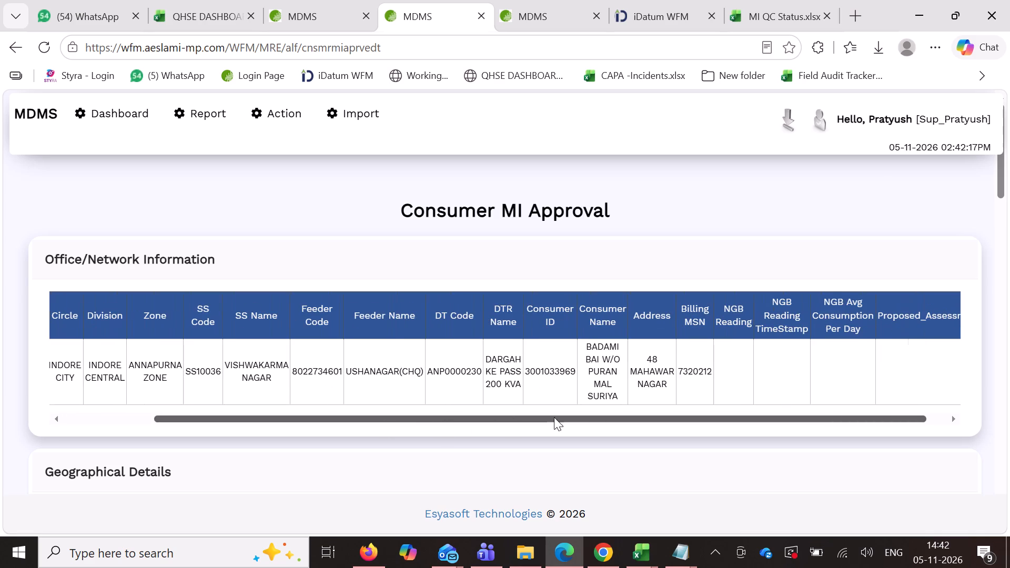
{"action": "left_click_drag", "start_coordinate": [554, 417], "coordinate": [612, 407]}
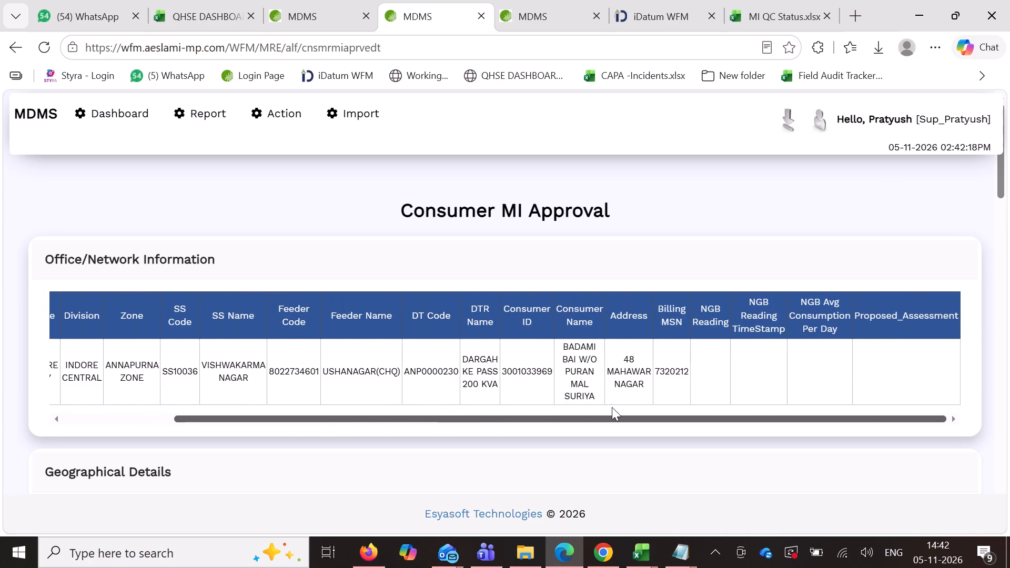
{"action": "left_click_drag", "start_coordinate": [612, 407], "coordinate": [369, 420]}
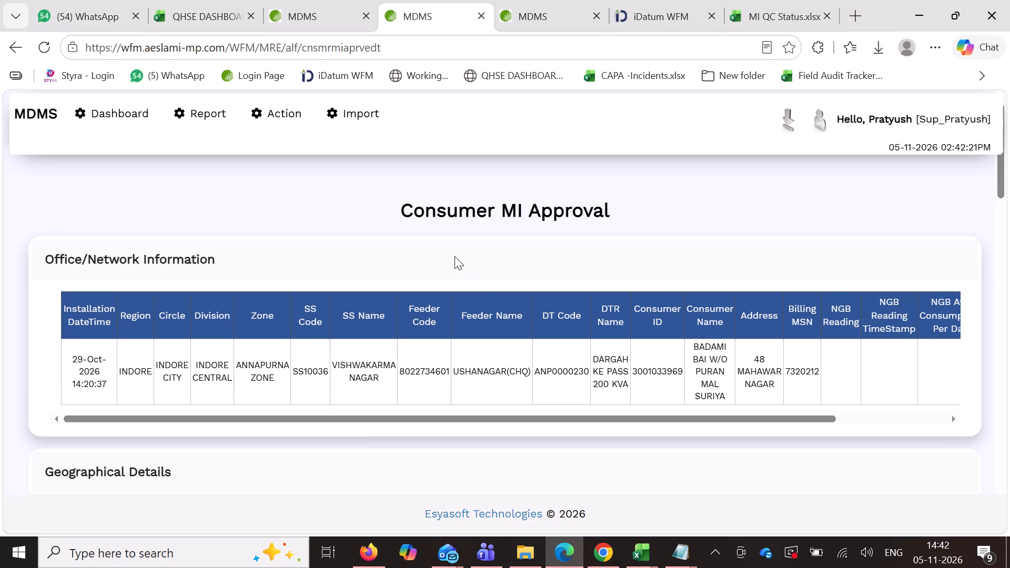